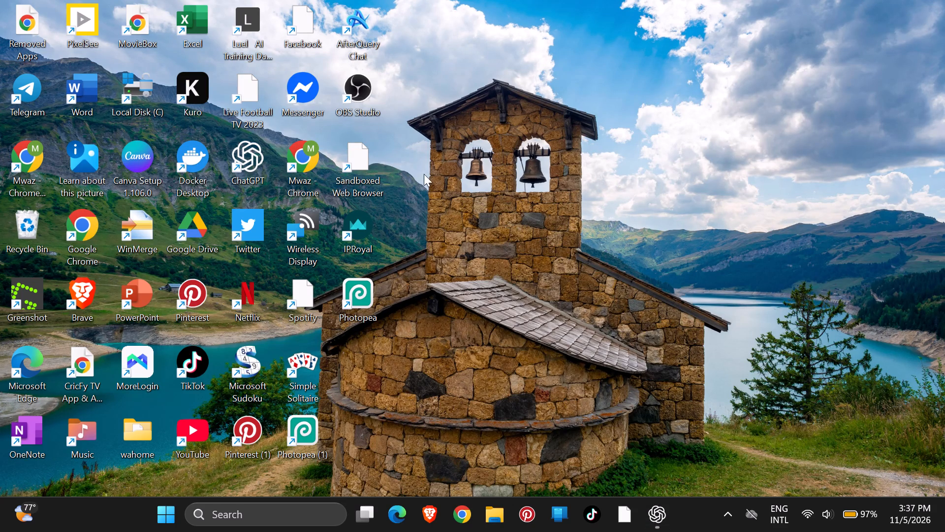
click(82, 93)
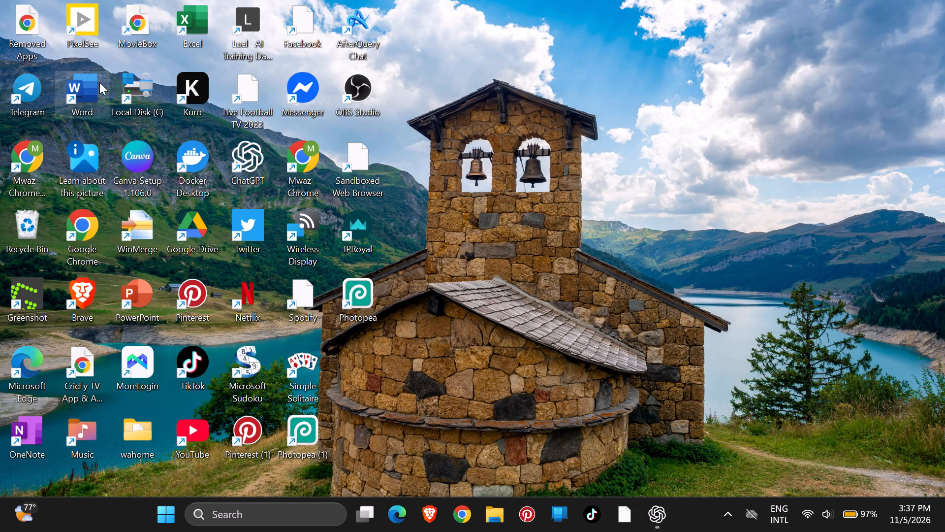
double_click(88, 91)
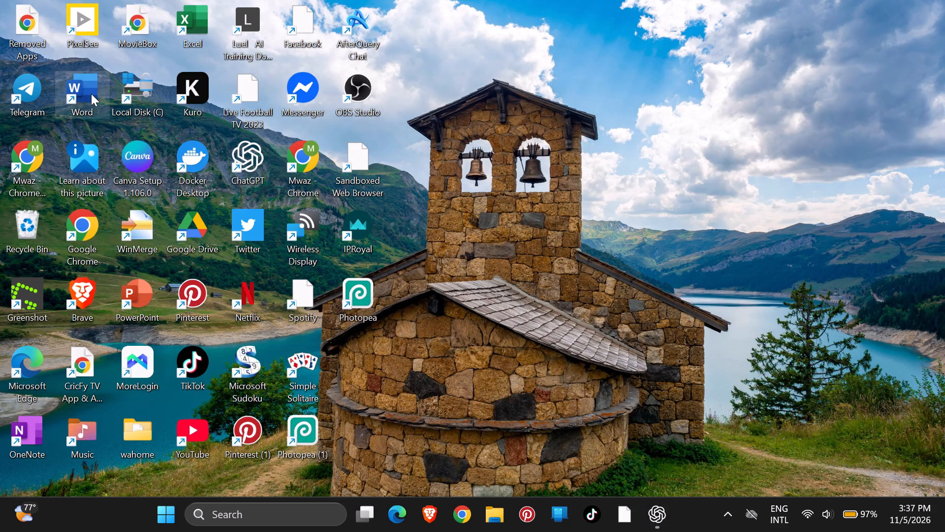
double_click(97, 97)
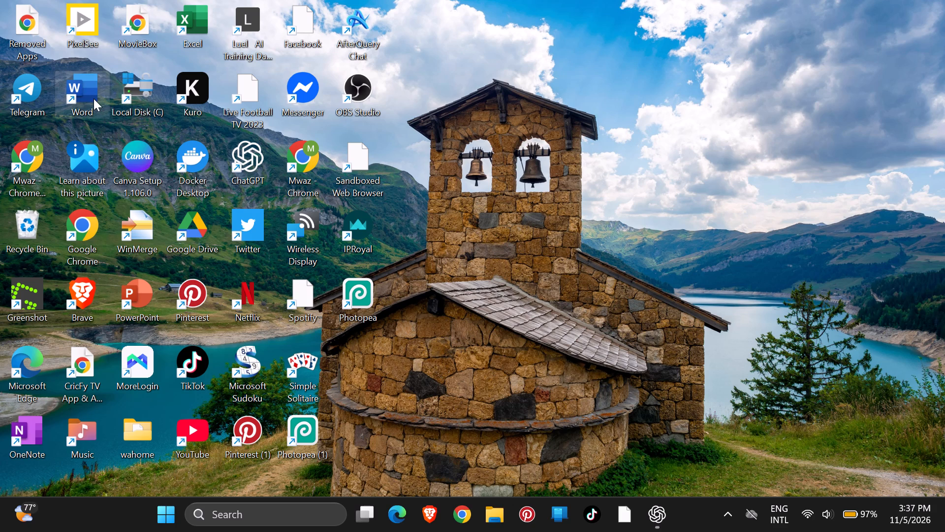
drag(90, 97, 95, 98)
click(95, 98)
double_click(87, 97)
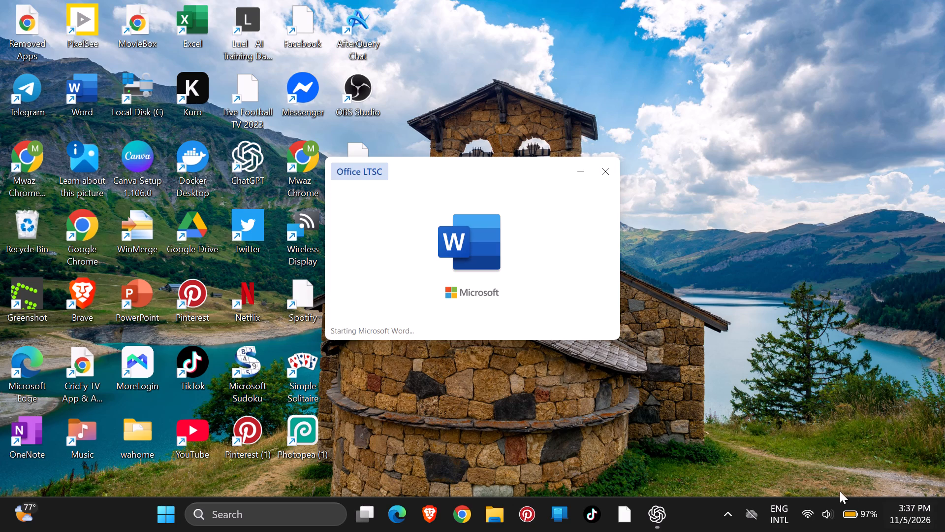
Raise the screen brightness to slightly below the halfway level in the system quick settings.
click(822, 514)
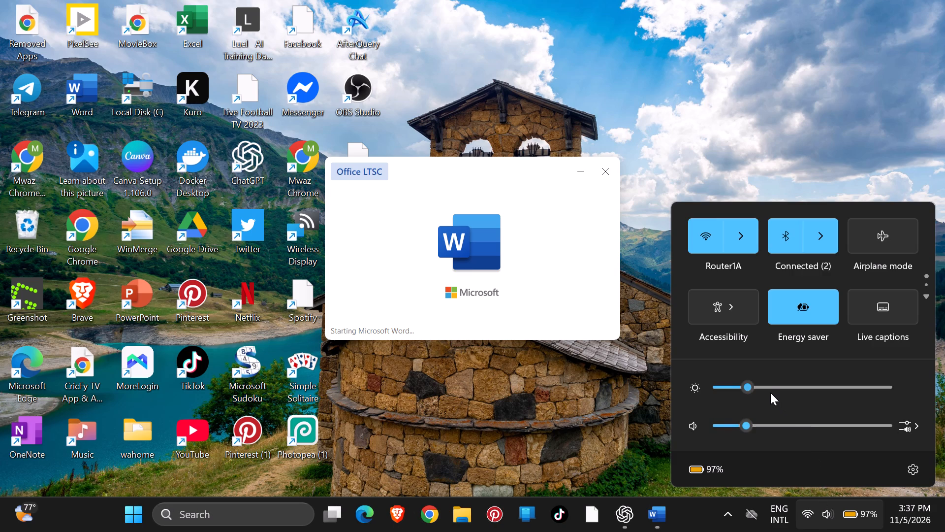
click(773, 382)
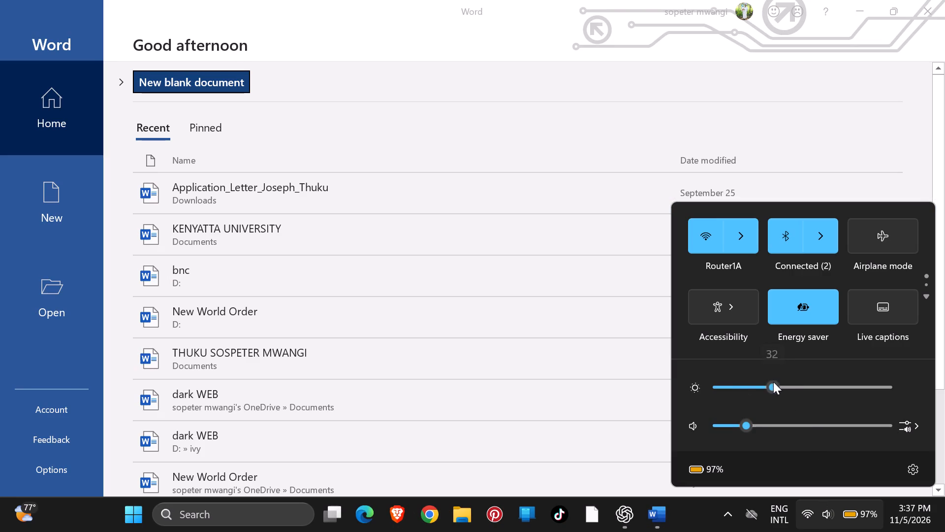
click(790, 380)
Create a new blank document in Word and place the text cursor on its empty first page.
double_click(58, 195)
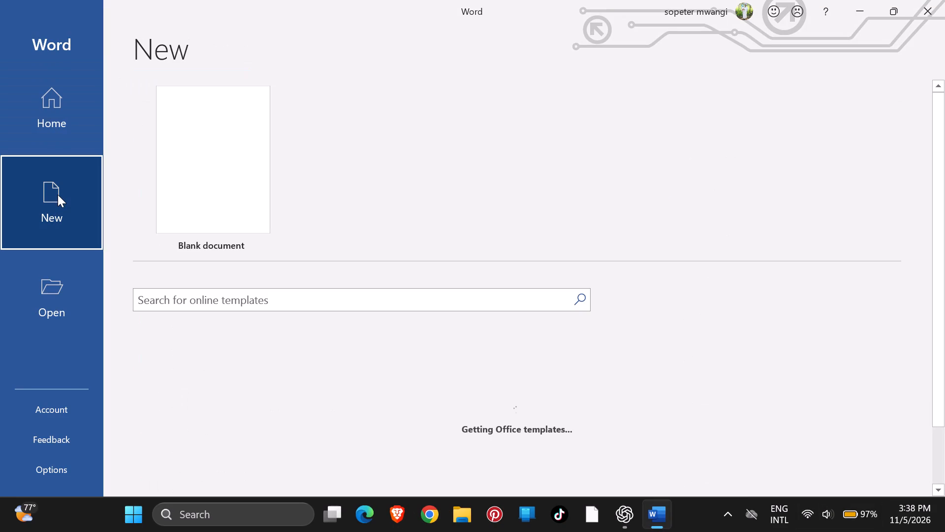
double_click(209, 167)
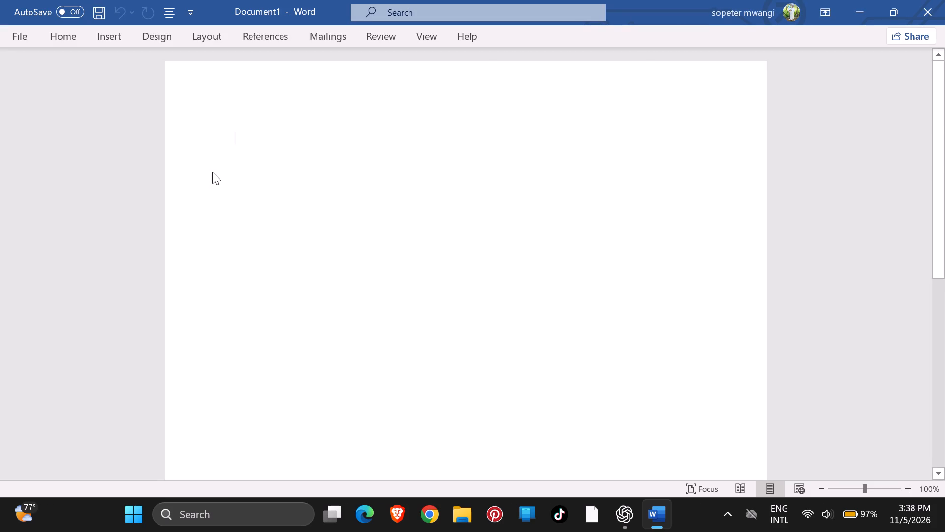
click(254, 197)
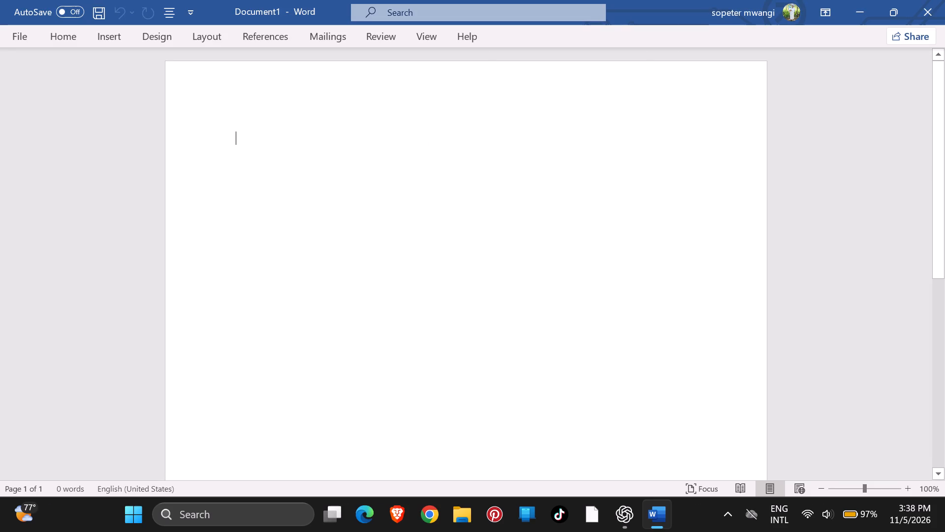
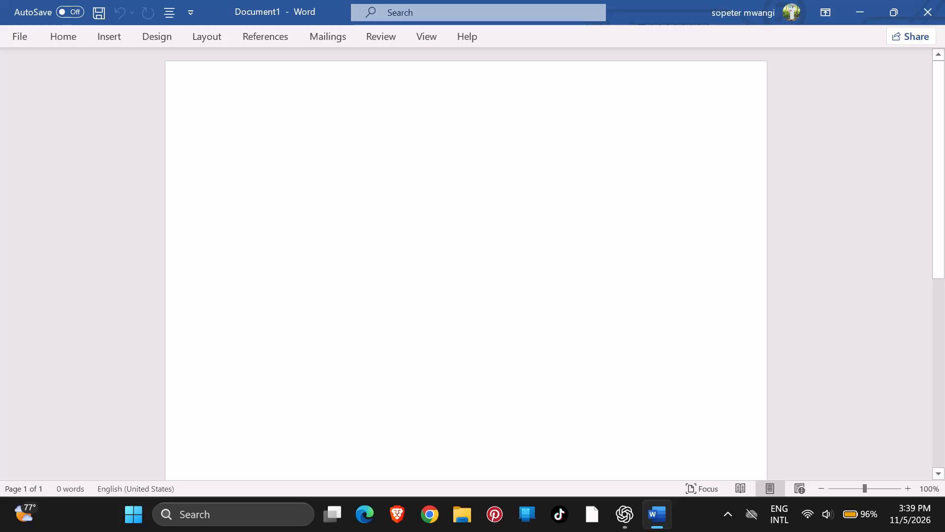
Apply the Title style to the empty first line of the document and set its font size to 24.
click(56, 34)
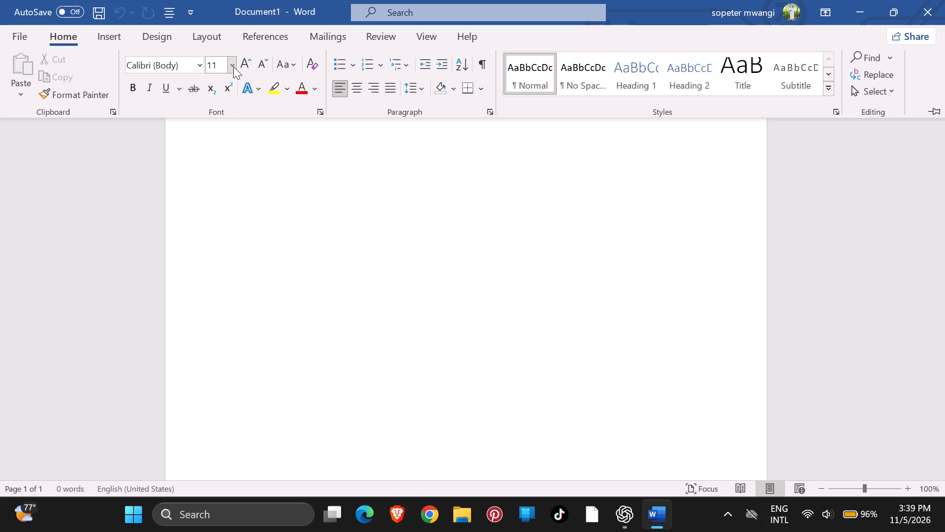
click(745, 78)
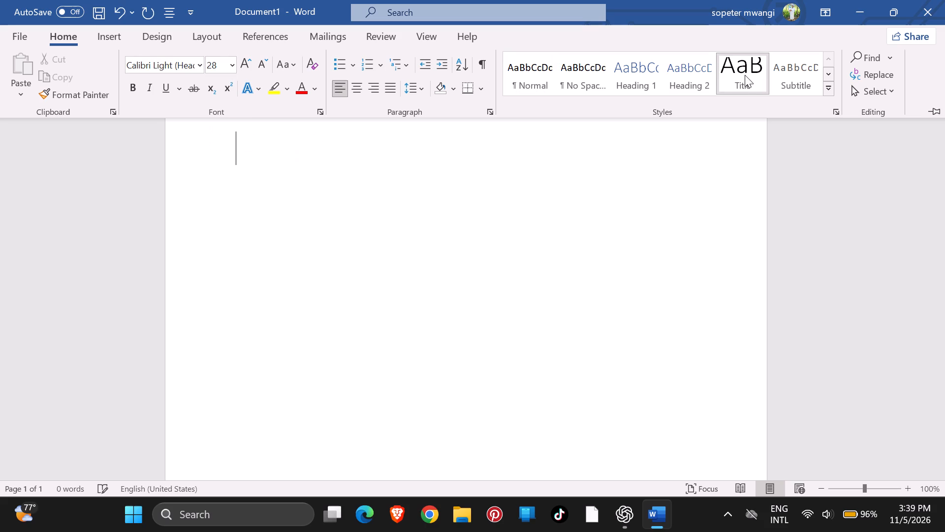
click(233, 63)
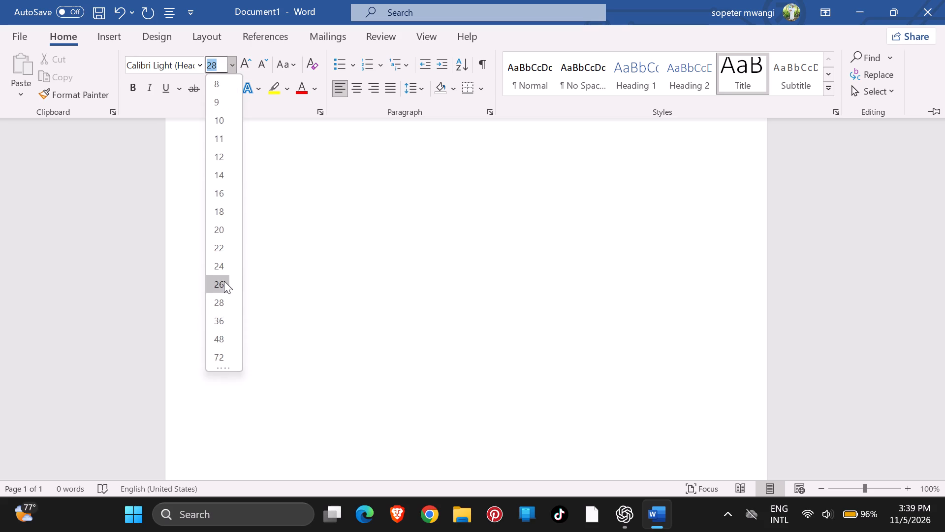
click(222, 266)
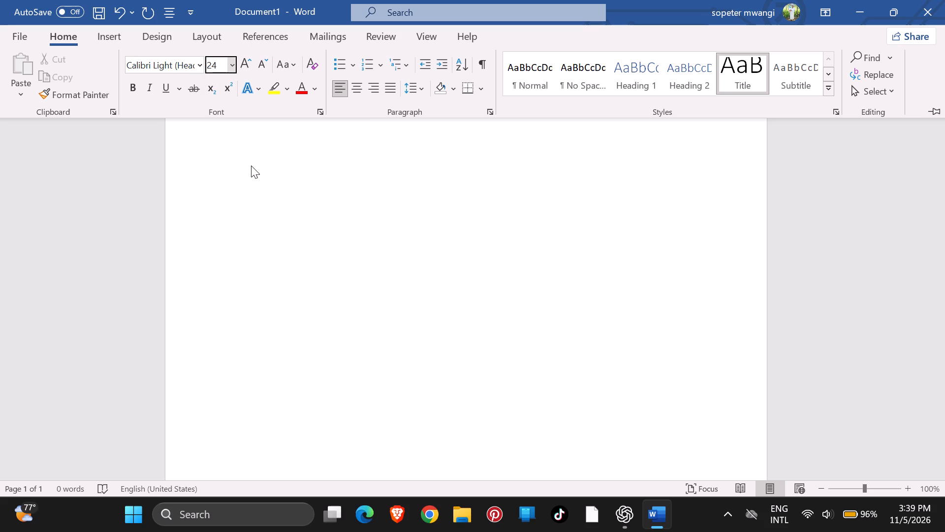
key(s)
key(BackSpace)
click(225, 144)
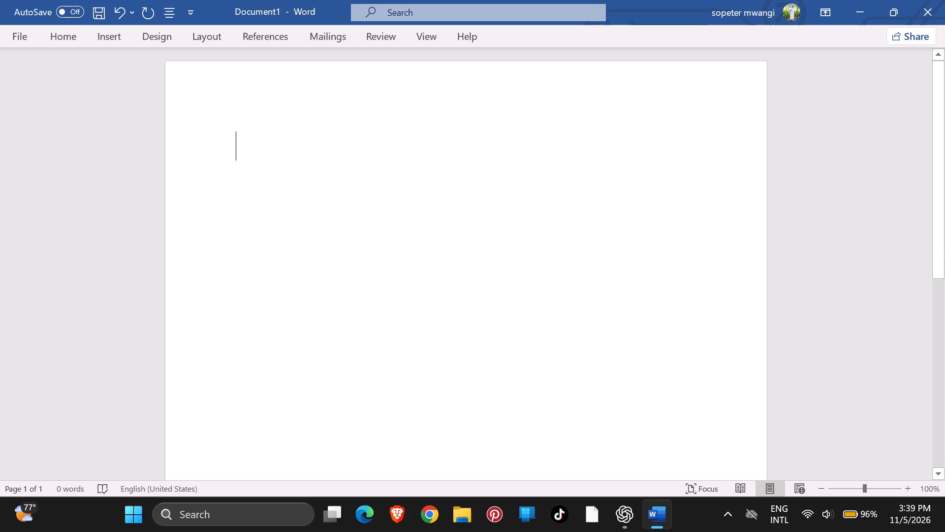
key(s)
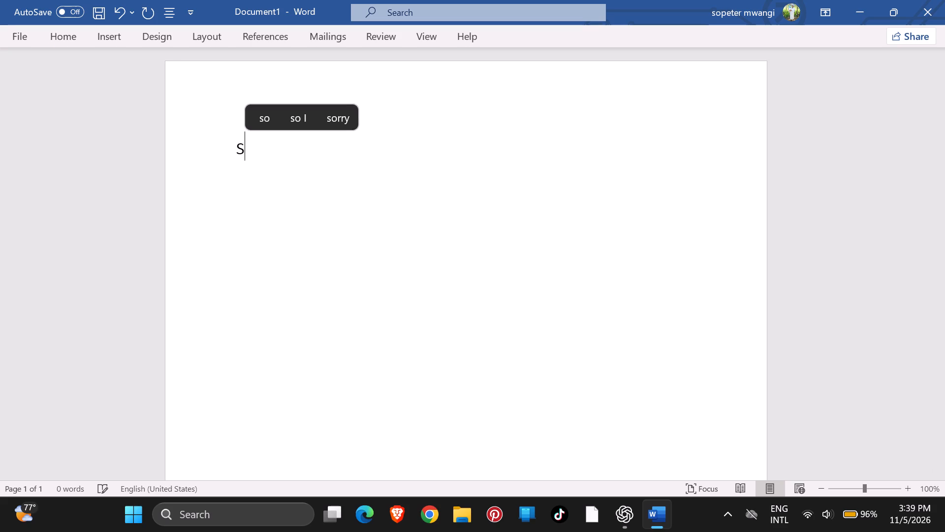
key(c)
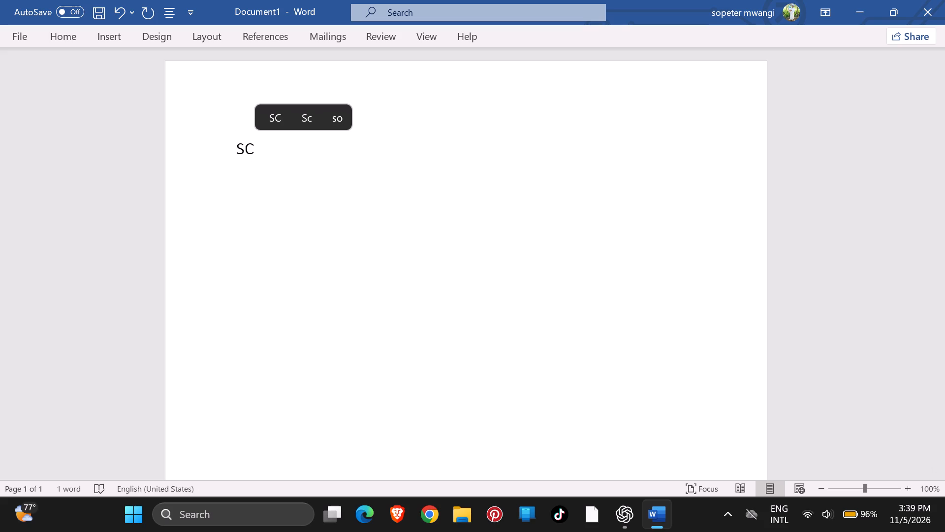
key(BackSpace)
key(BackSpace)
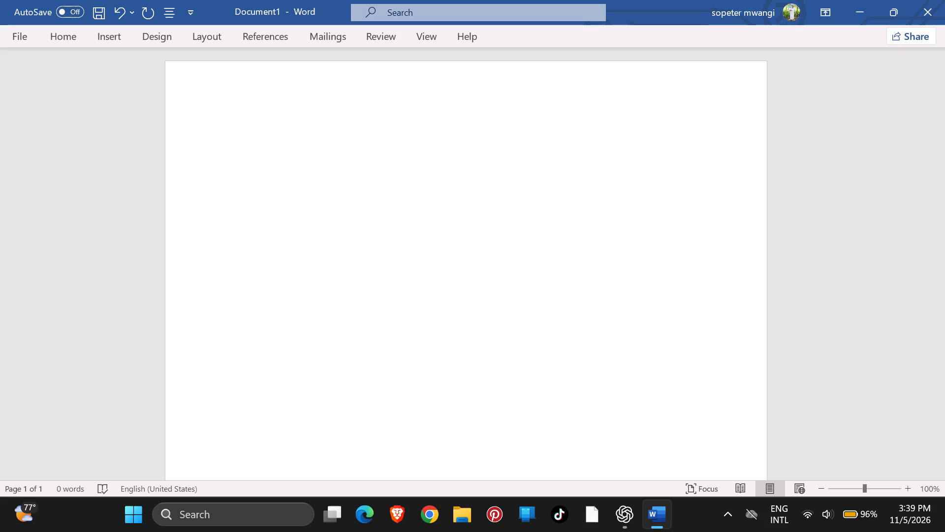
Turn on bold formatting for the empty title line and return the text cursor to it.
click(73, 41)
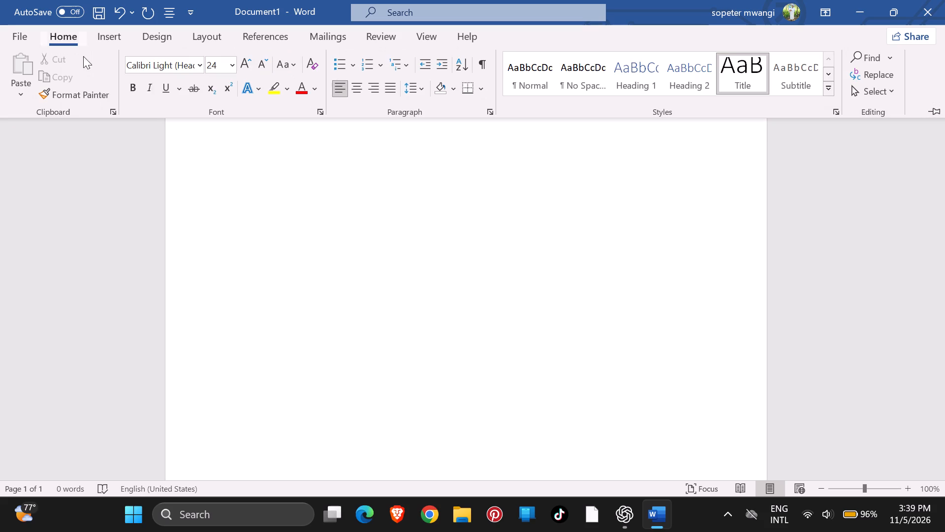
click(135, 94)
click(232, 147)
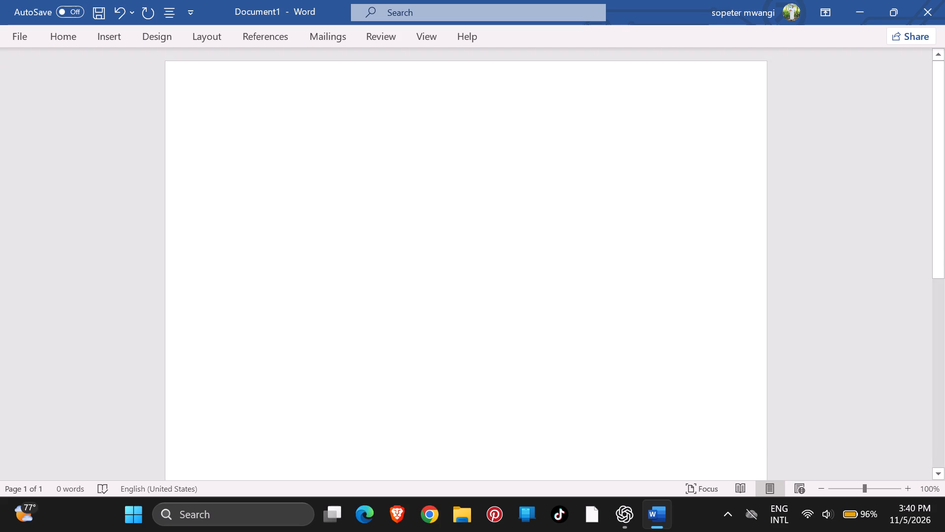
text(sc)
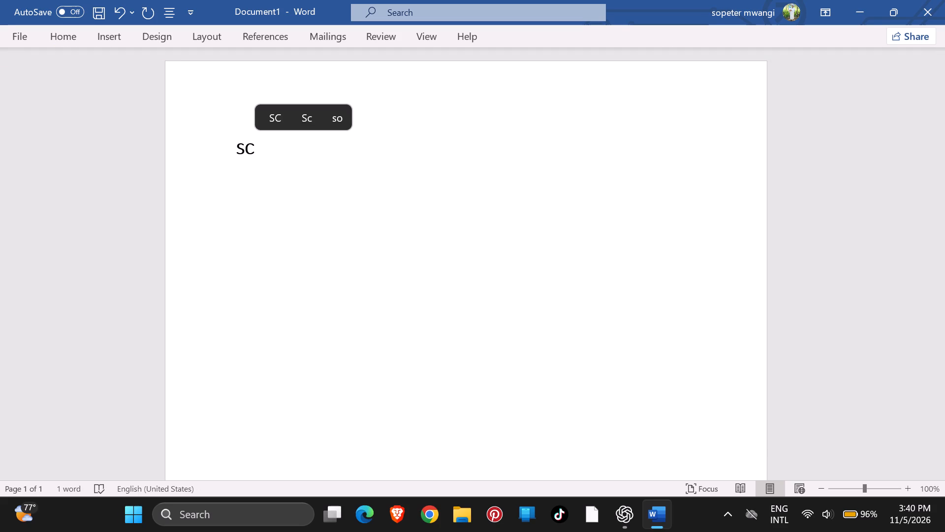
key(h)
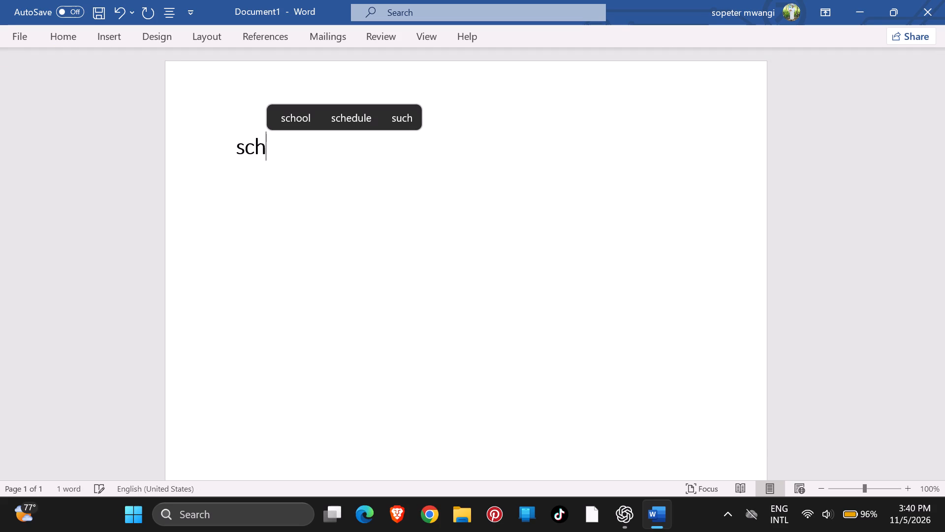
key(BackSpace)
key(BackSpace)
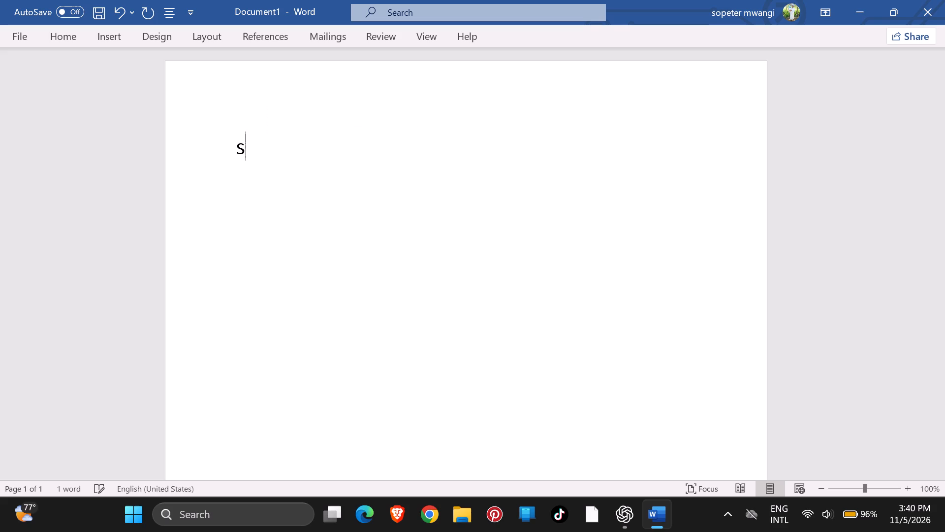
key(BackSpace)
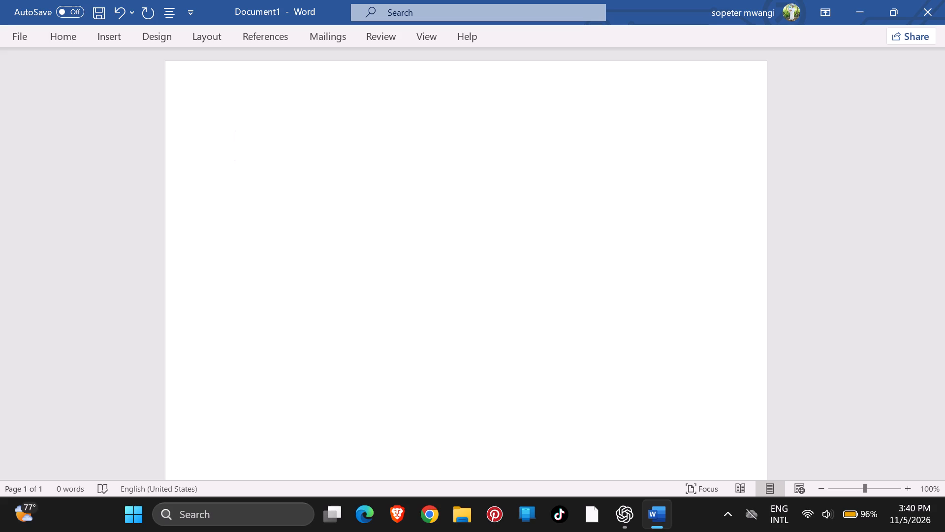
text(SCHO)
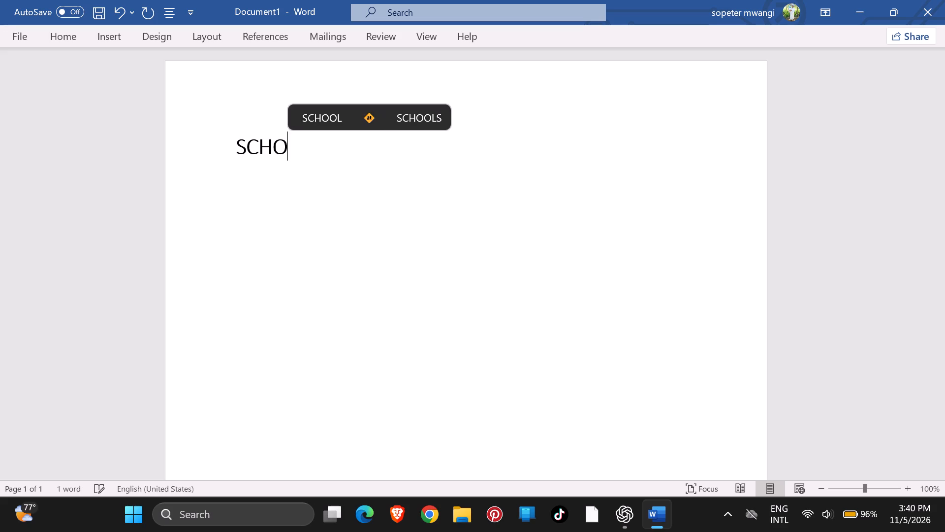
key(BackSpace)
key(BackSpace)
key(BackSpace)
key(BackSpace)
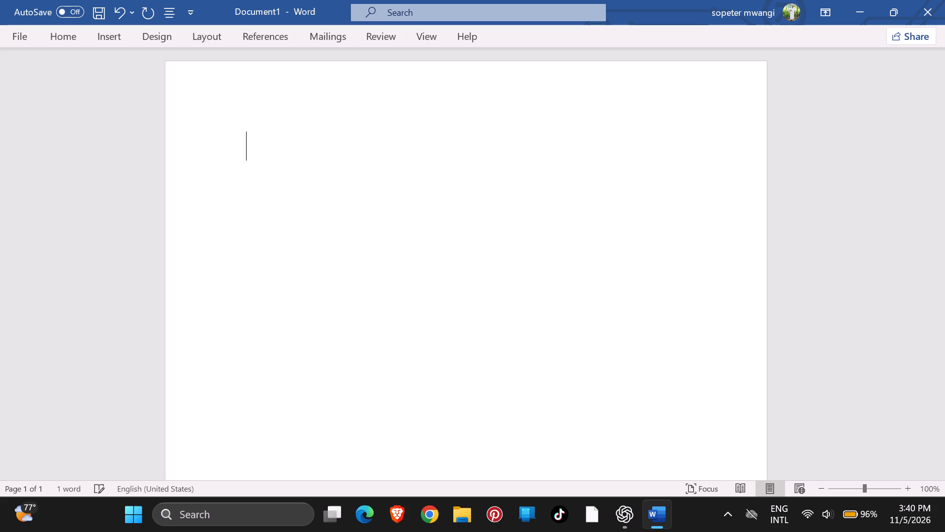
Set the empty title line's font size to 18 and return the text cursor to the page.
click(74, 40)
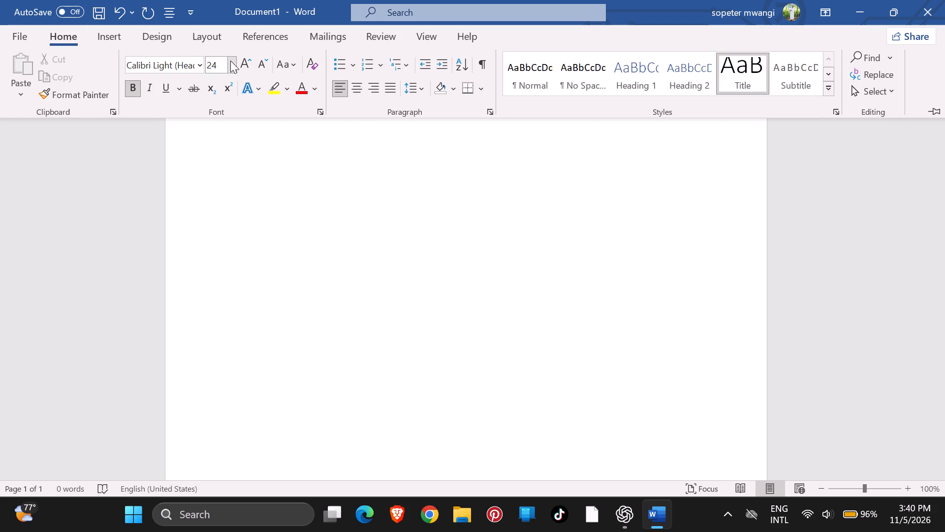
click(230, 65)
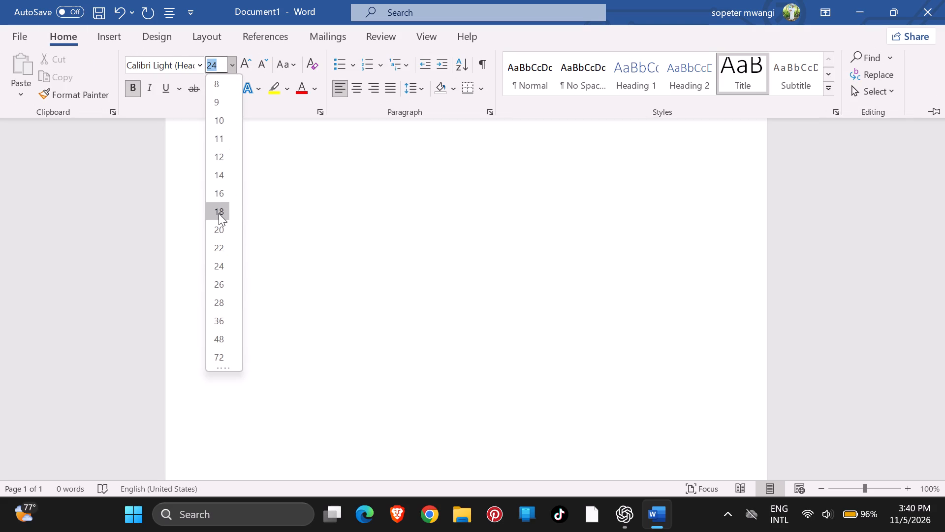
click(219, 213)
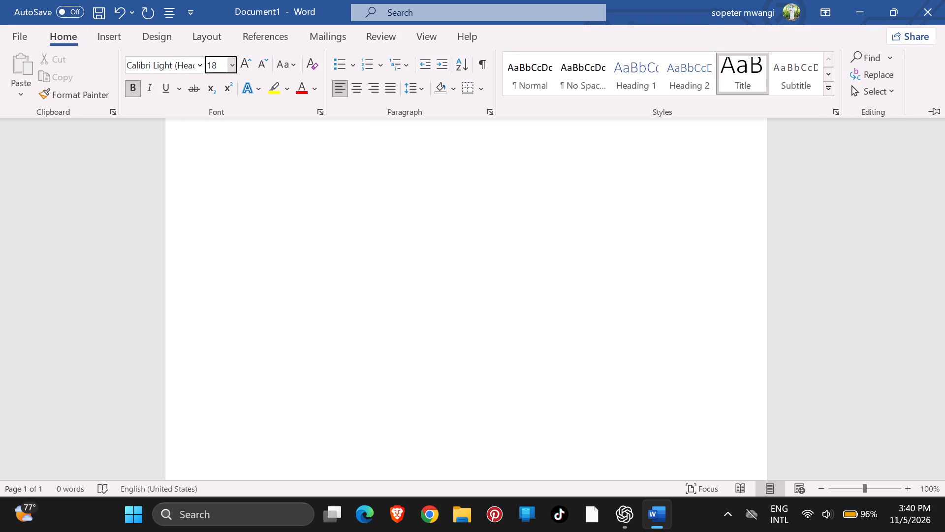
key(s)
key(BackSpace)
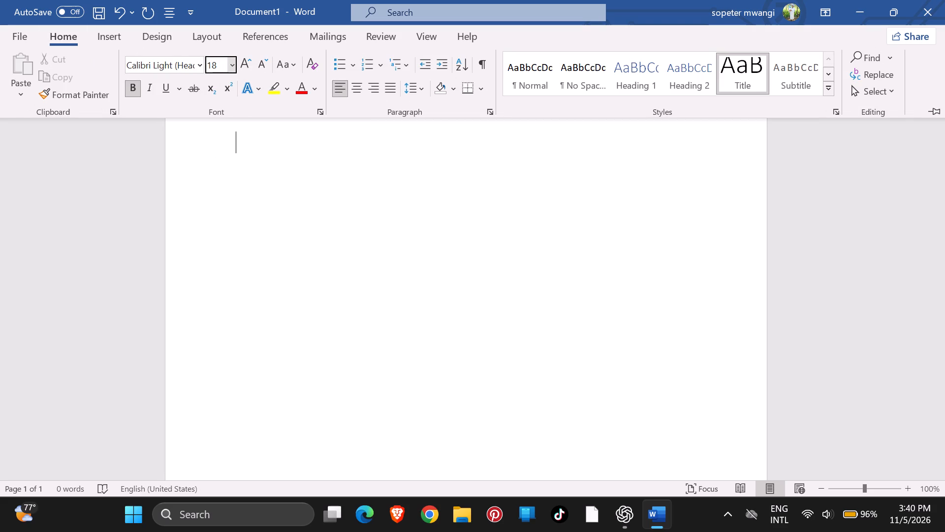
click(216, 143)
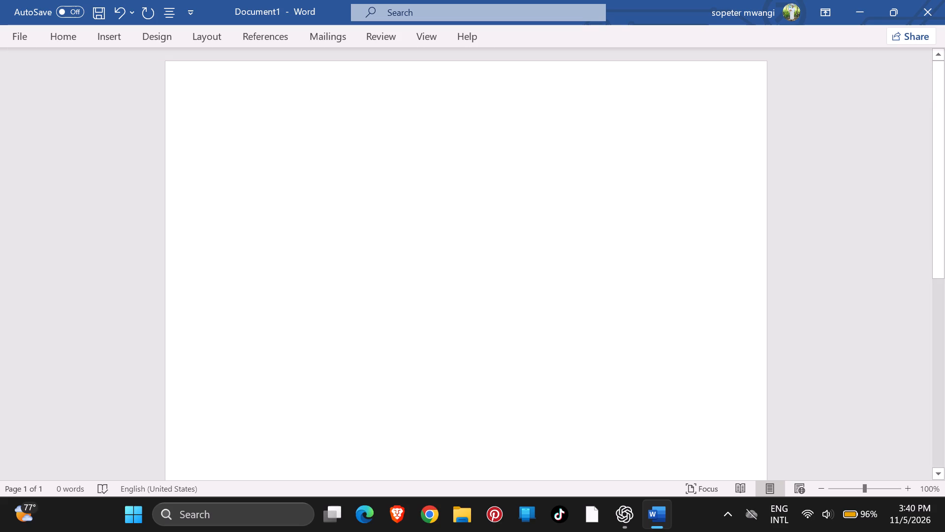
Write the title line "SCHOOL OF EDUCATION AND LIFE LONG LEARNING" and start a new line below it.
key(s)
key(c)
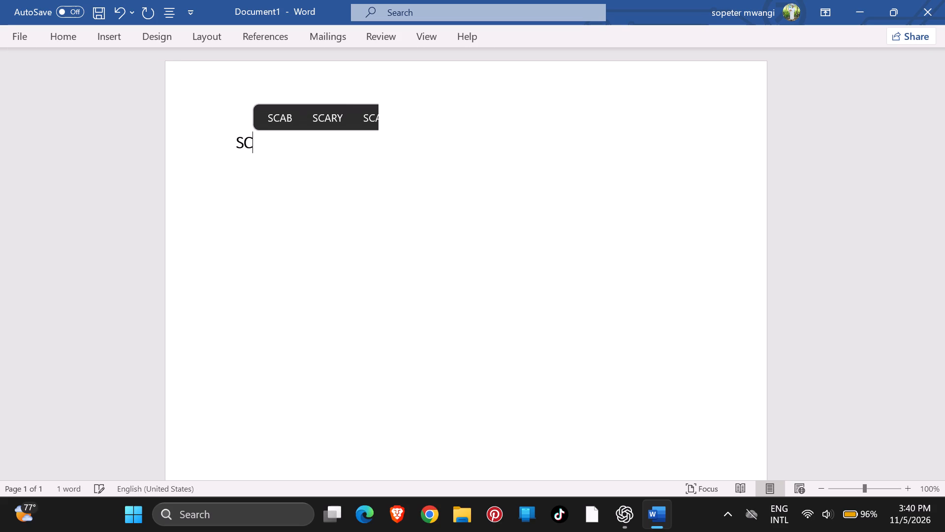
key(h)
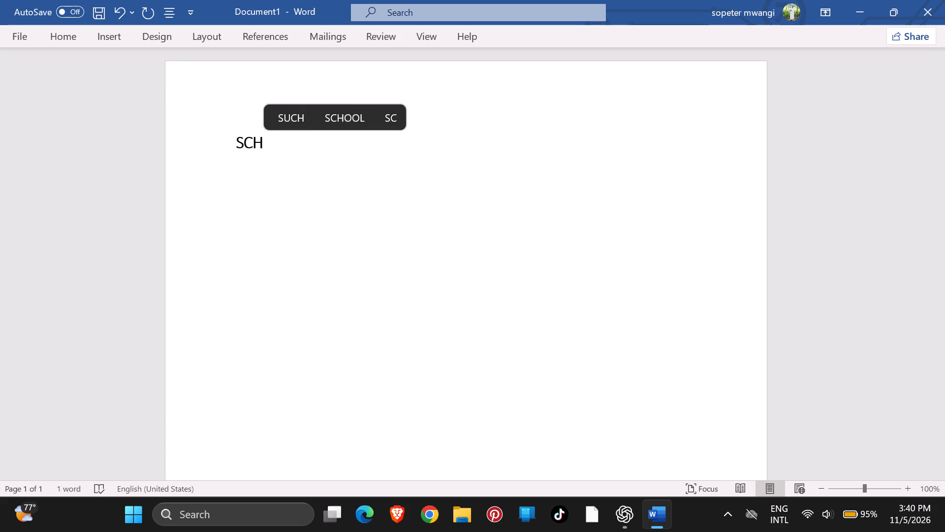
text(OO)
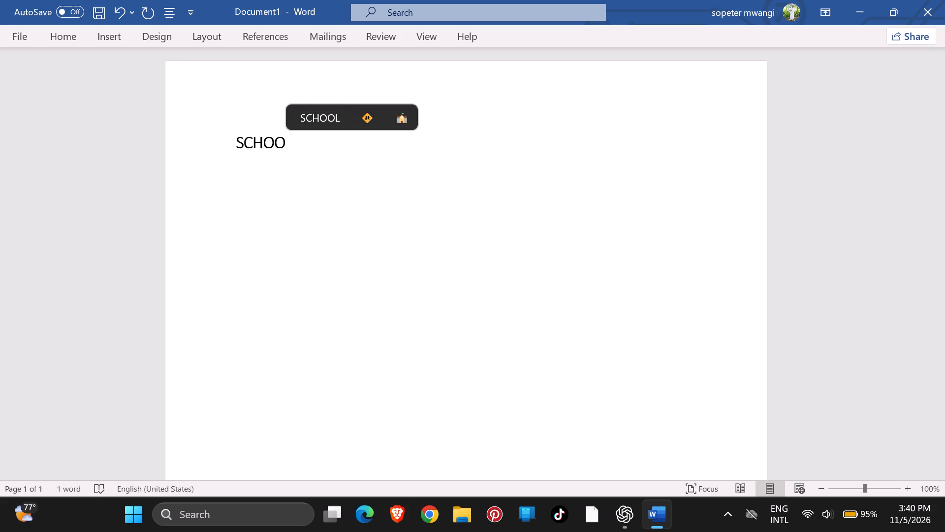
key(l)
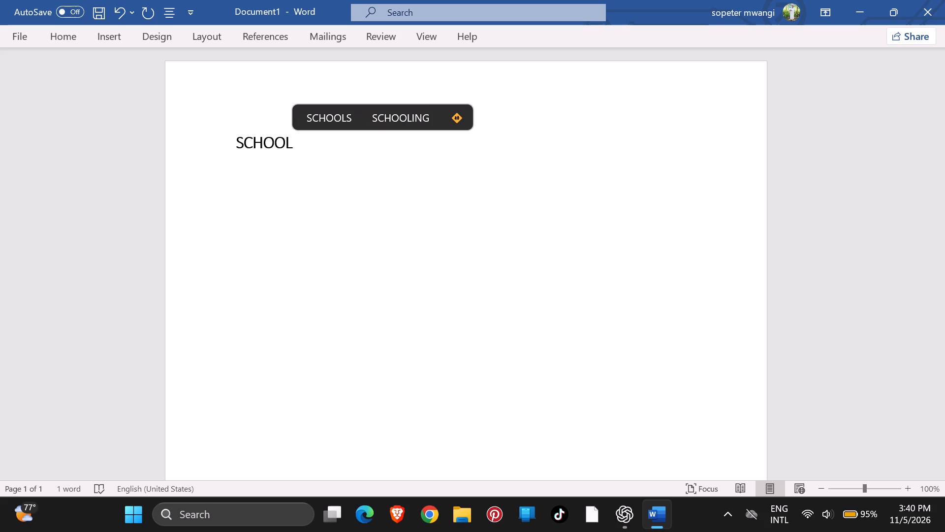
key(space)
text(OF)
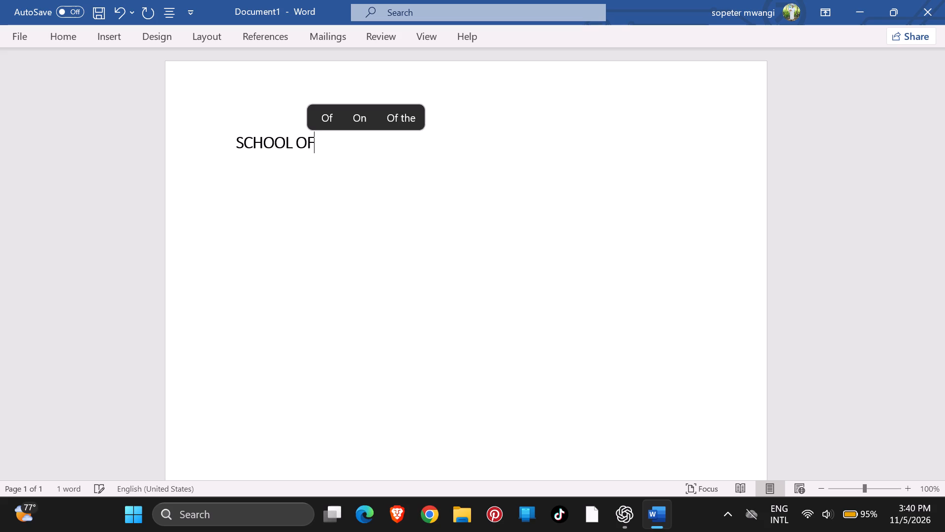
key(space)
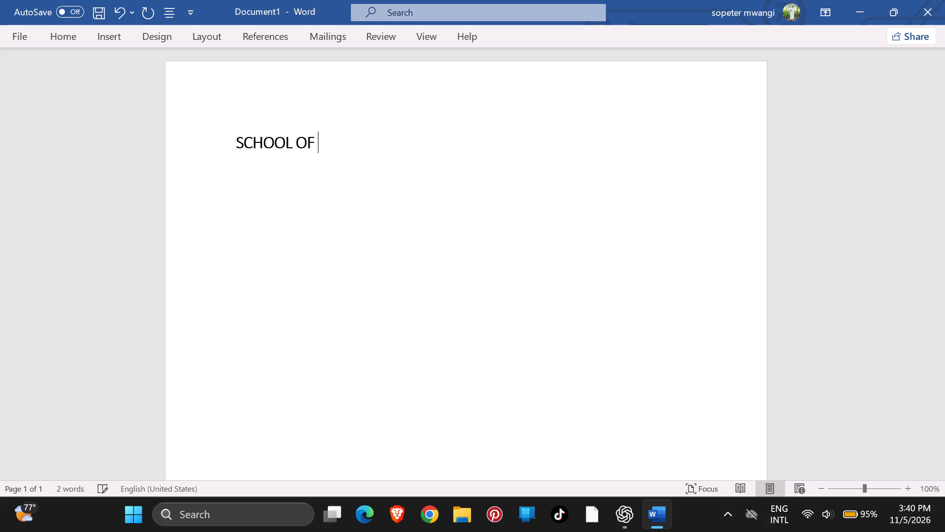
text(EDUCATI)
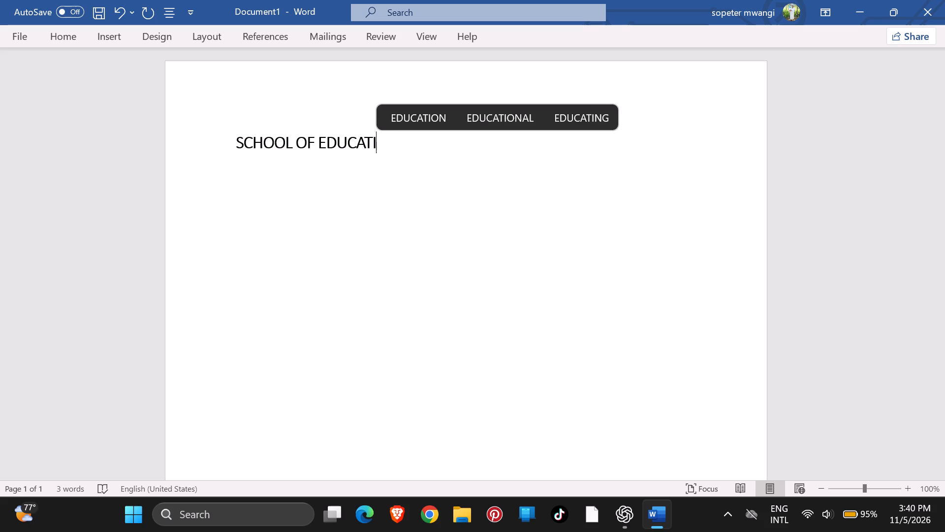
key(o)
key(n)
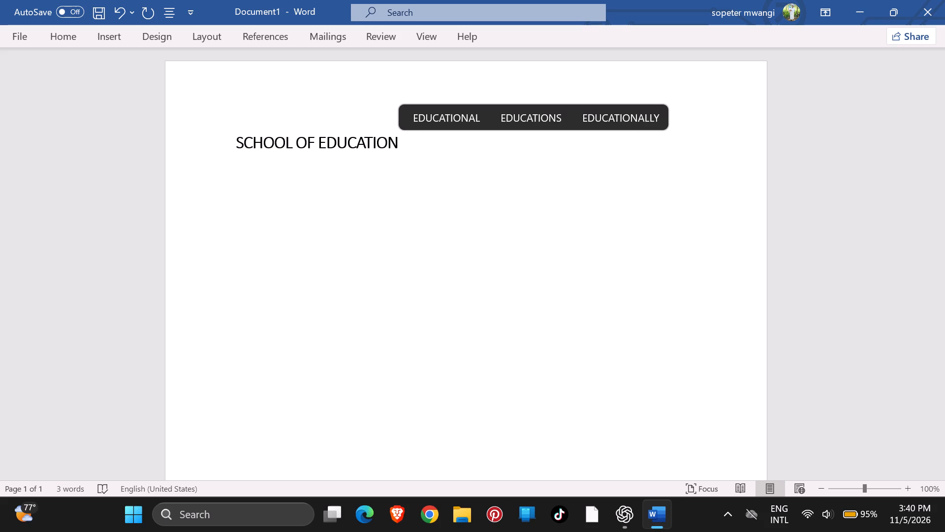
key(space)
text(A)
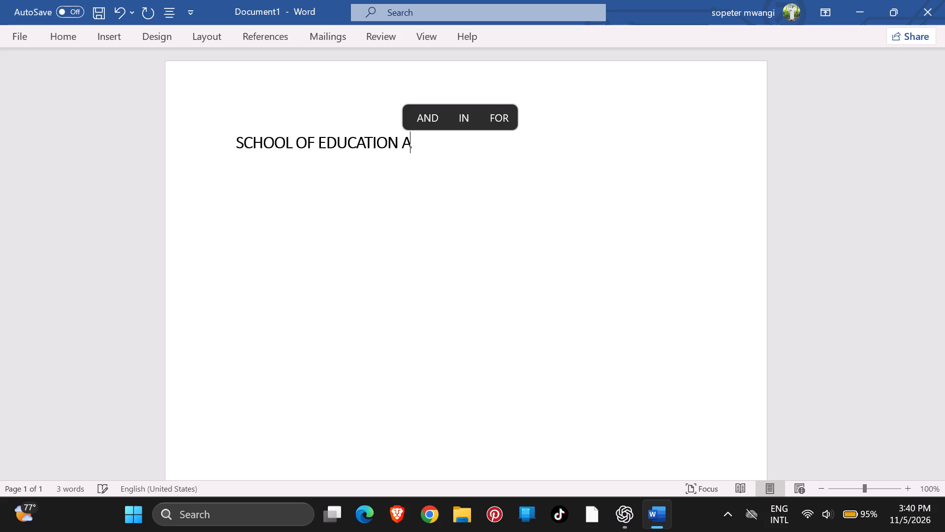
text(ND)
key(space)
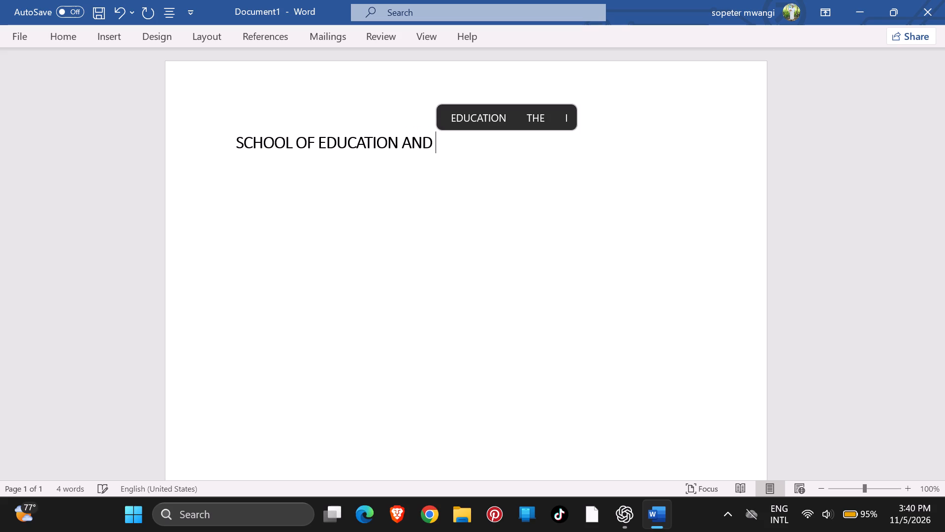
text(LIFE)
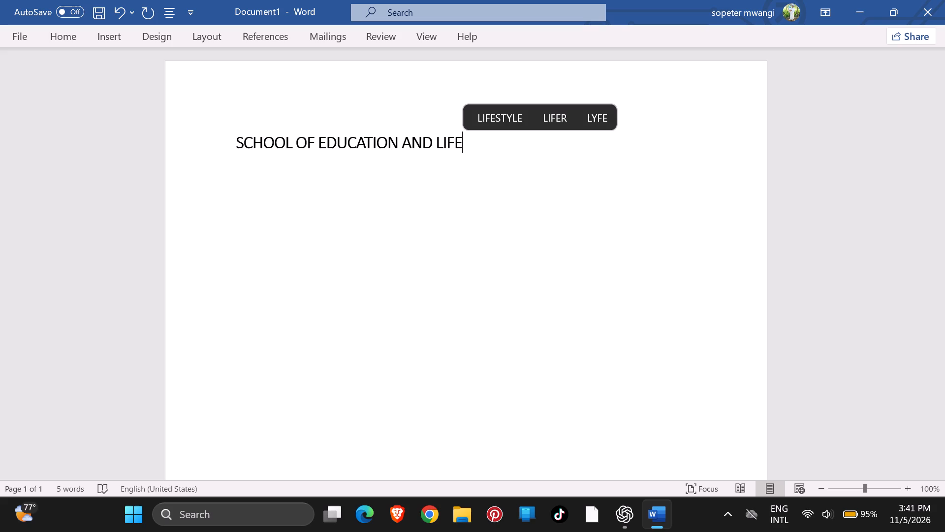
key(space)
text(LONG)
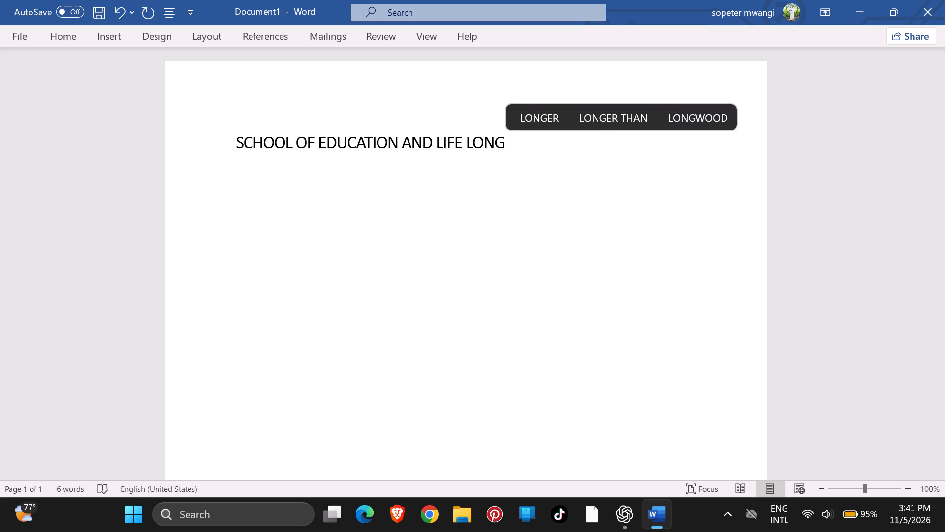
key(space)
text(LEAR)
key(n)
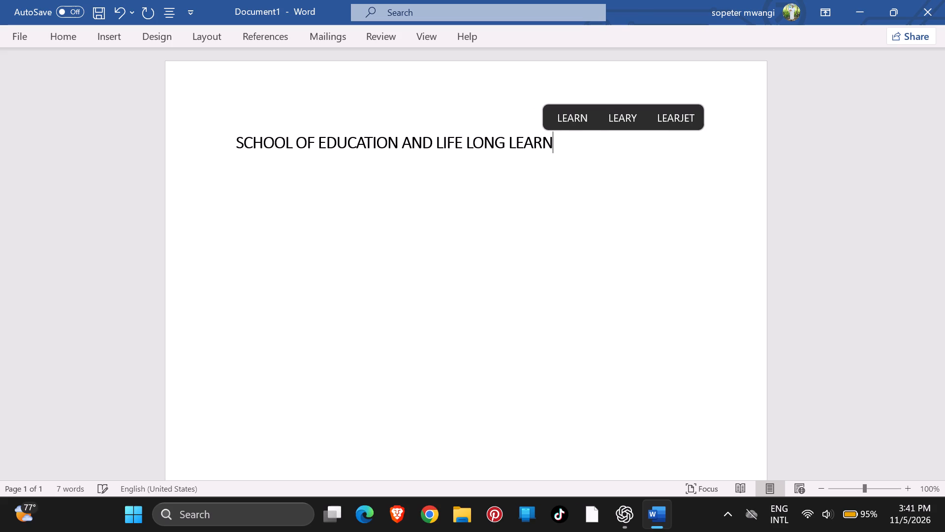
key(i)
text(NG)
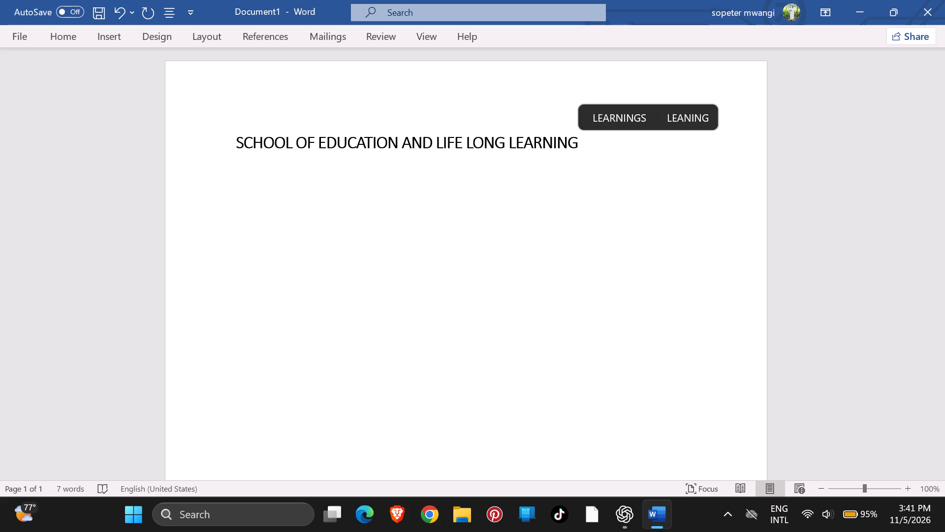
key(Return)
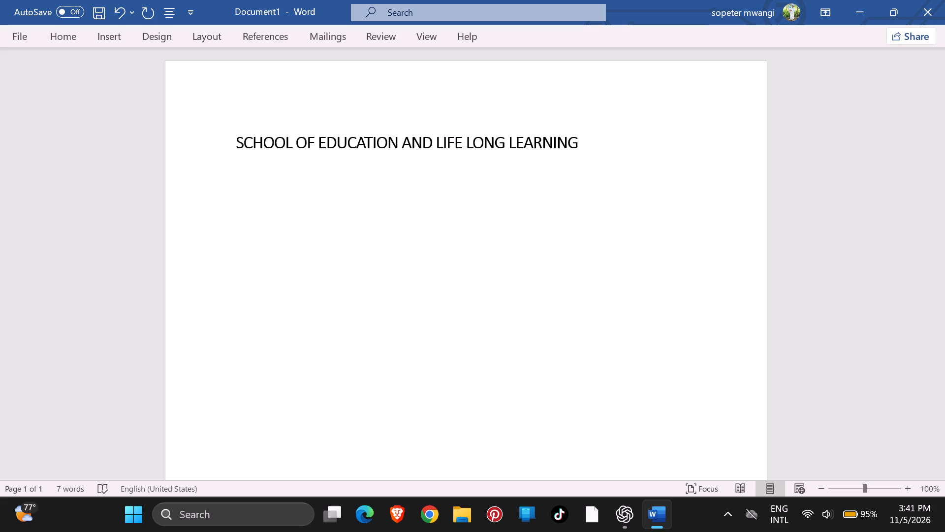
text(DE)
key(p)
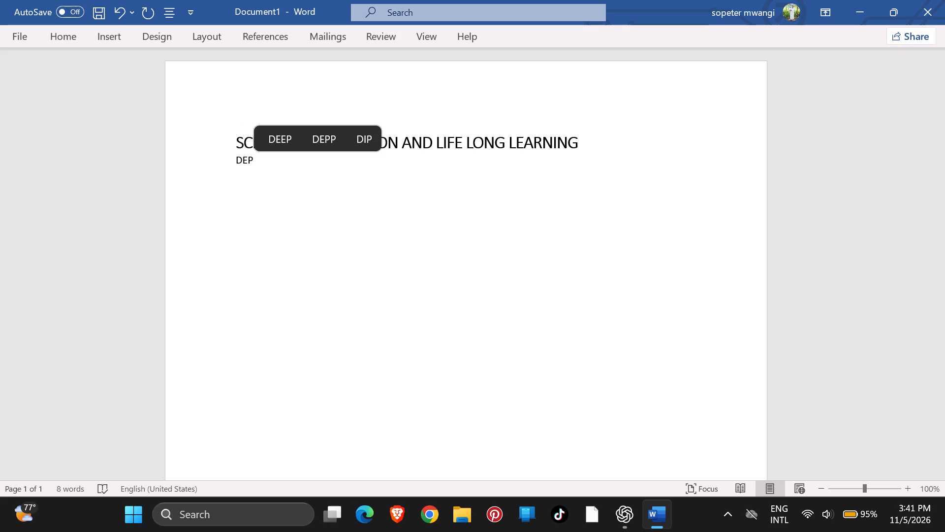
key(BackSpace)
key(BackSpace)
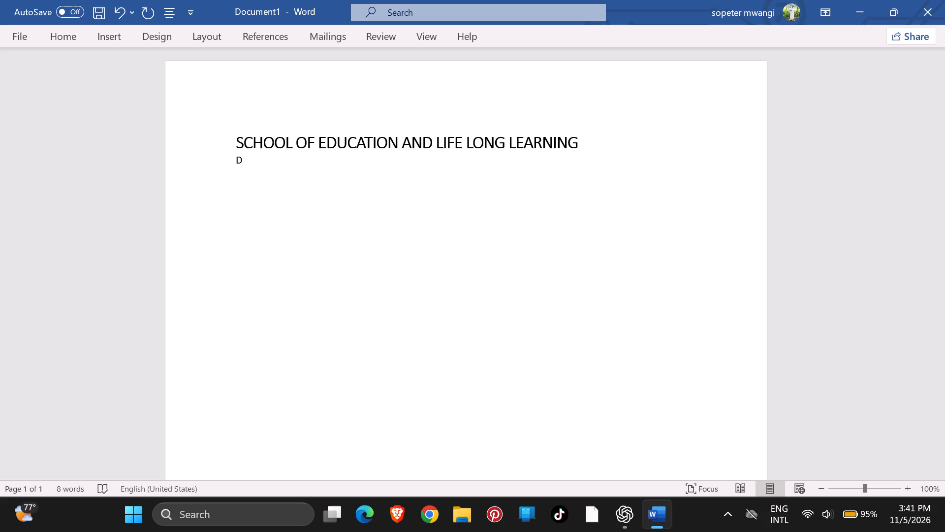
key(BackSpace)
Set the empty second line to bold with font size 18 and return the text cursor to it.
click(76, 41)
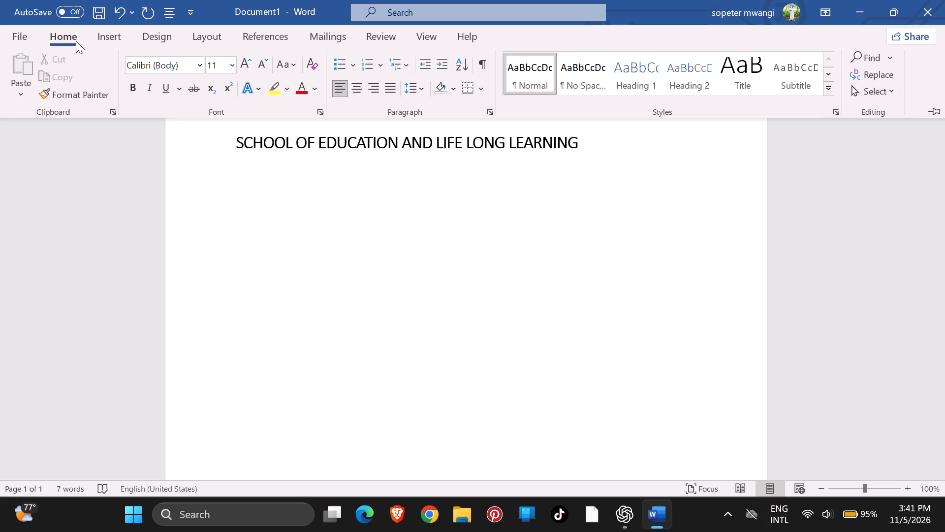
click(136, 90)
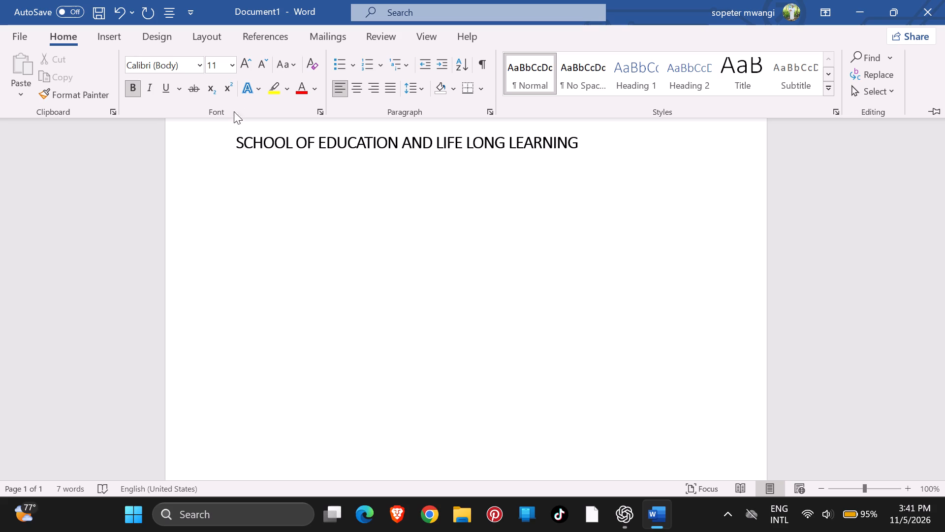
click(233, 63)
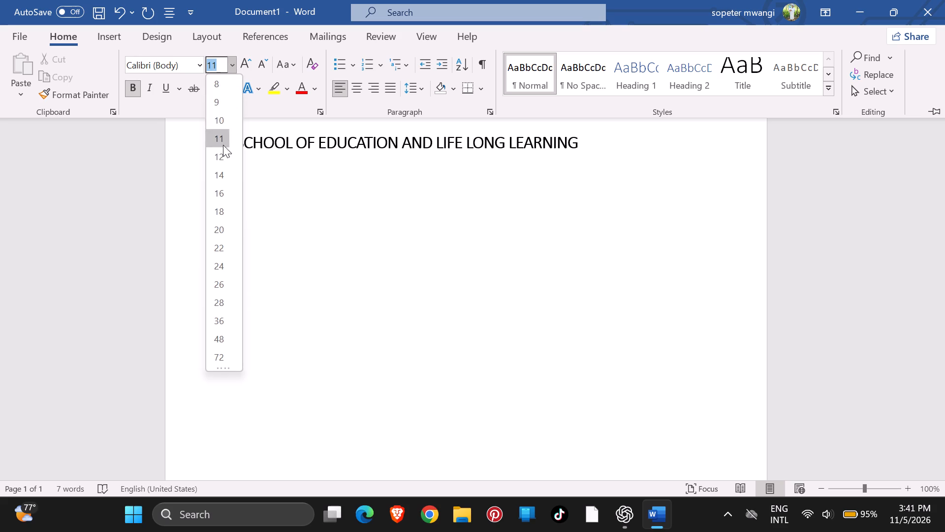
click(227, 211)
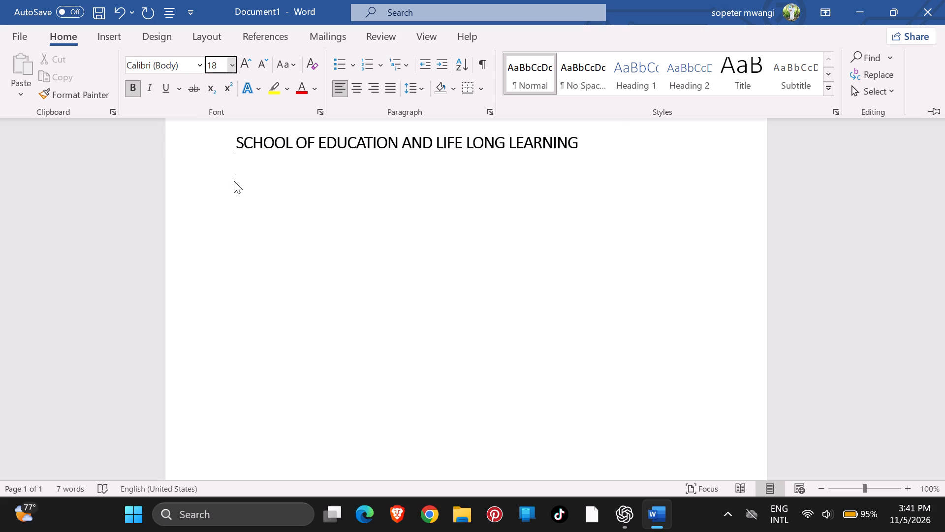
key(d)
key(BackSpace)
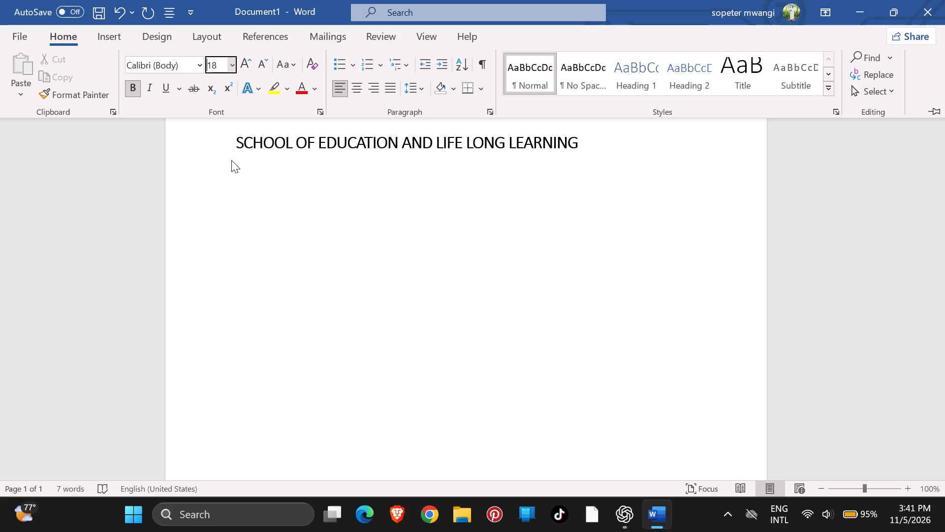
click(231, 160)
key(d)
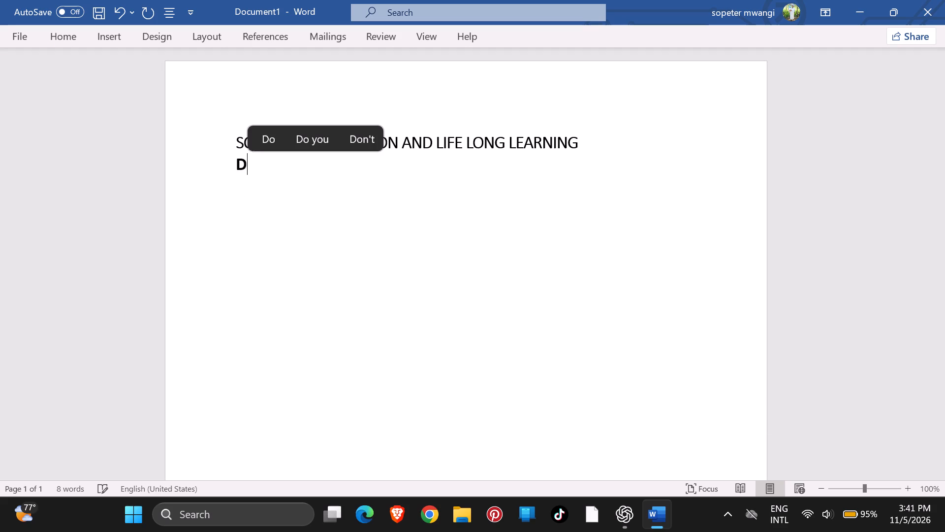
key(BackSpace)
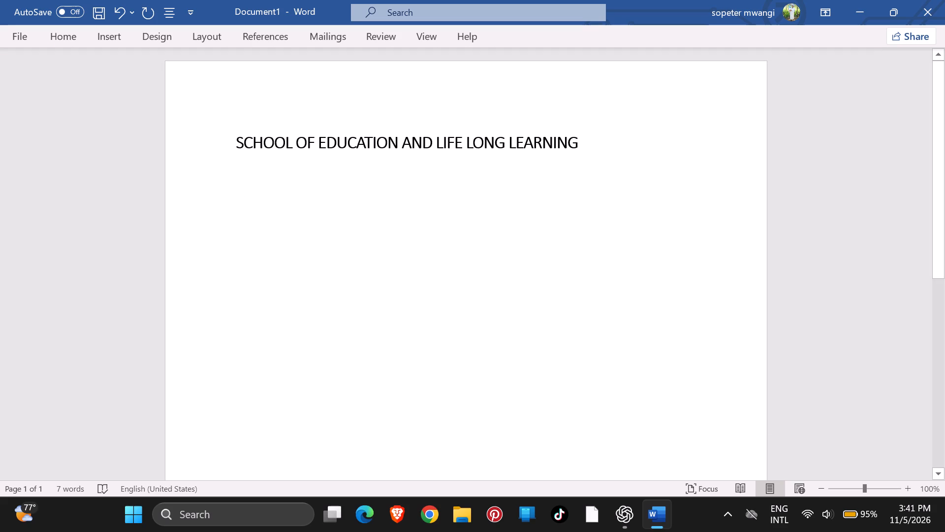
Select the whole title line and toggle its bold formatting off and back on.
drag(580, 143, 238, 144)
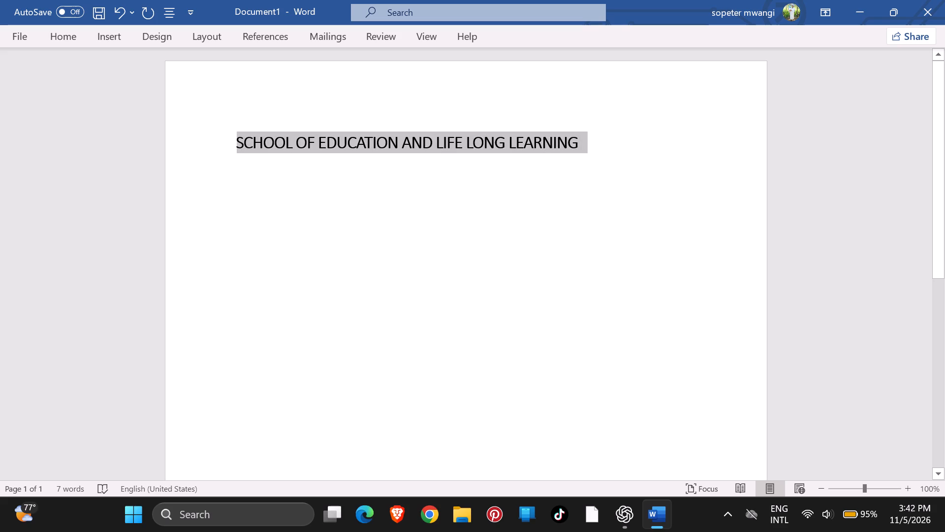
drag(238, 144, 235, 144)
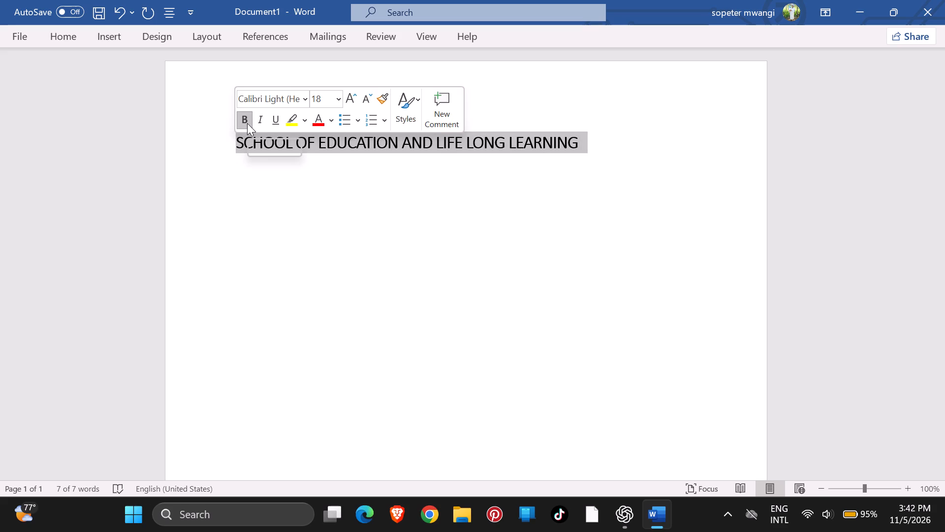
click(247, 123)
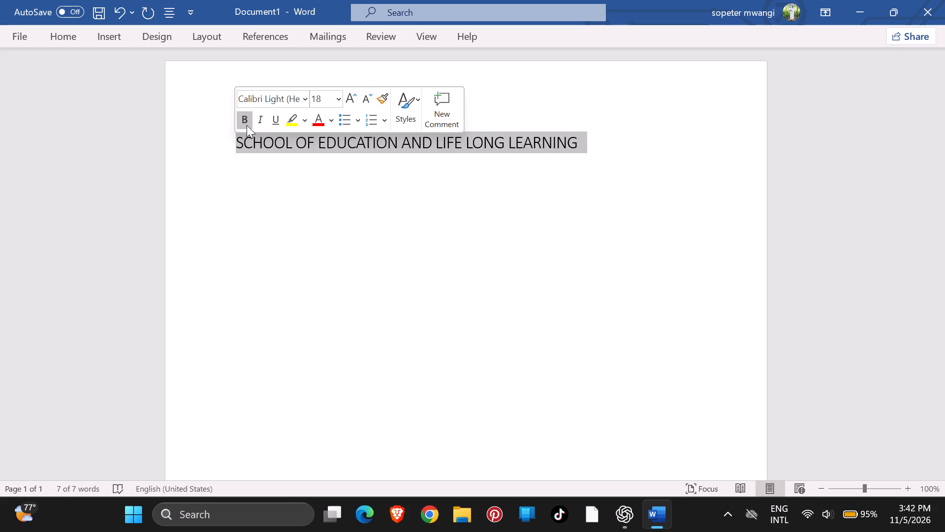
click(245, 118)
Begin the second line, below the title, with the letters "DE".
click(256, 174)
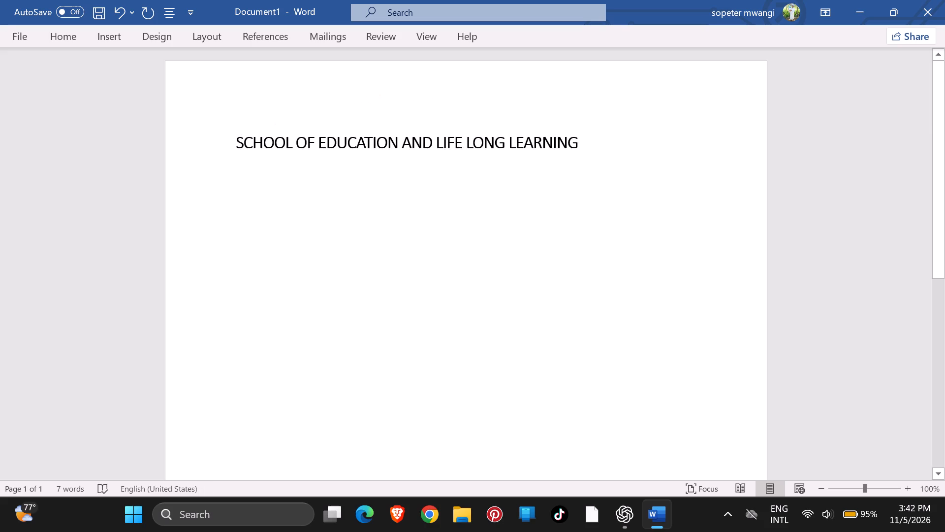
key(d)
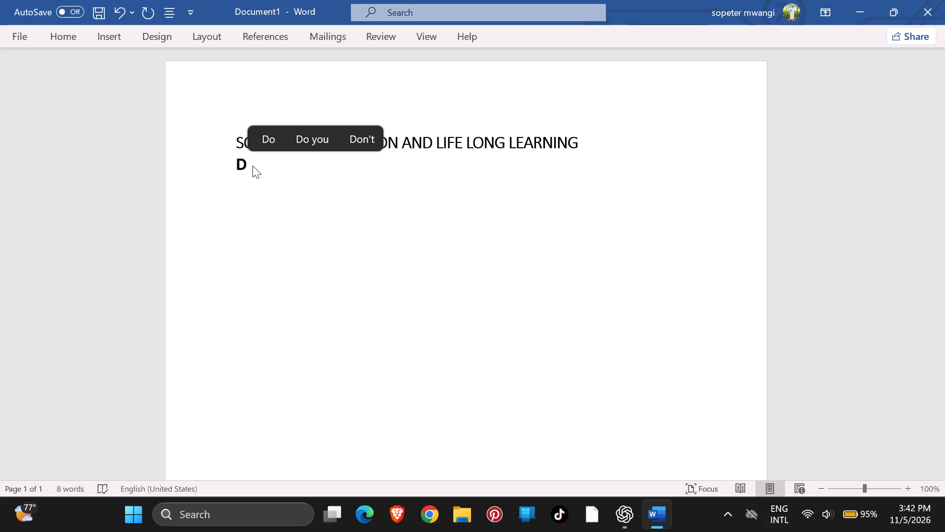
key(e)
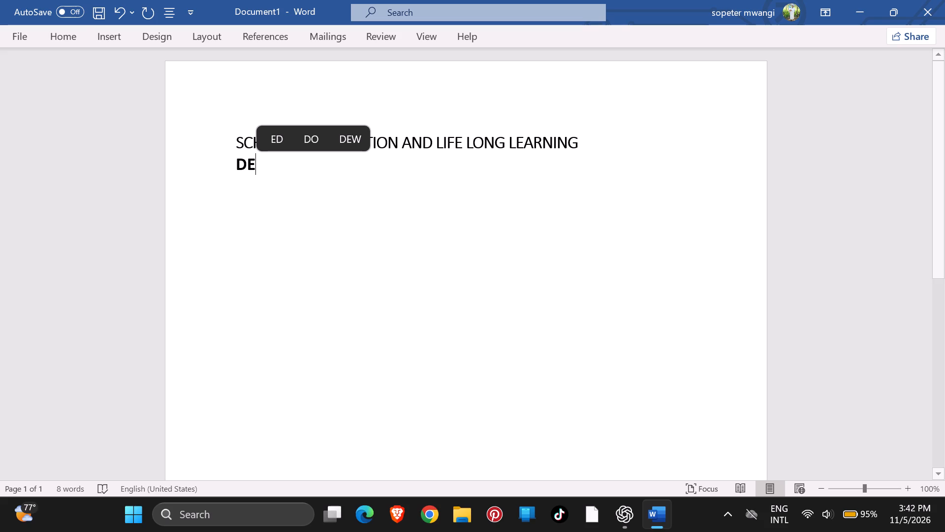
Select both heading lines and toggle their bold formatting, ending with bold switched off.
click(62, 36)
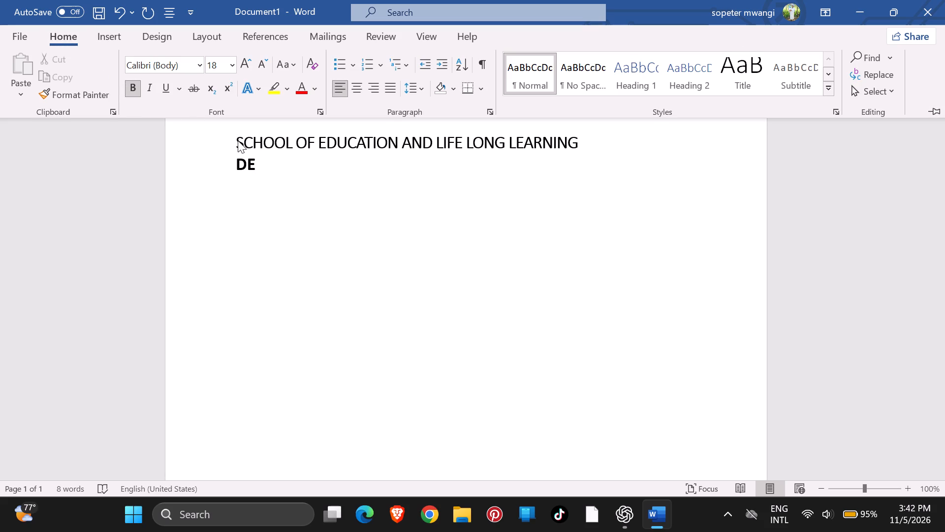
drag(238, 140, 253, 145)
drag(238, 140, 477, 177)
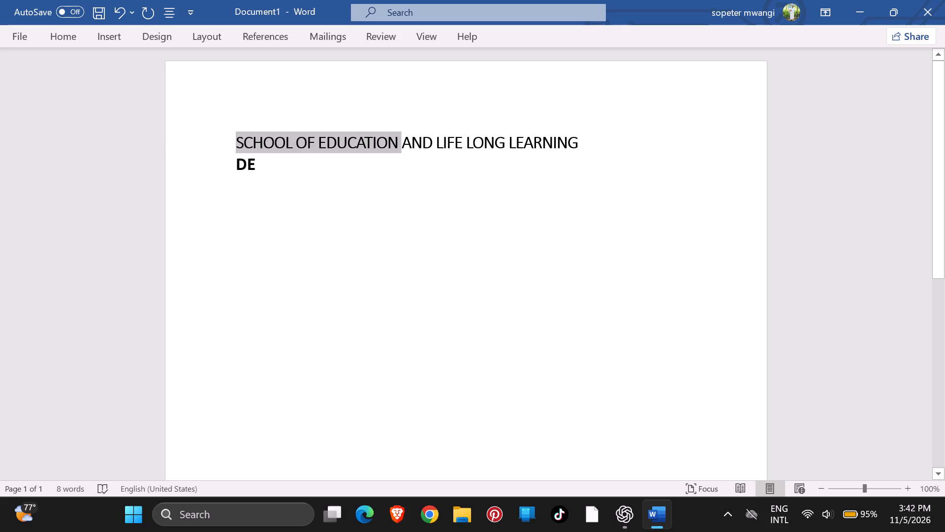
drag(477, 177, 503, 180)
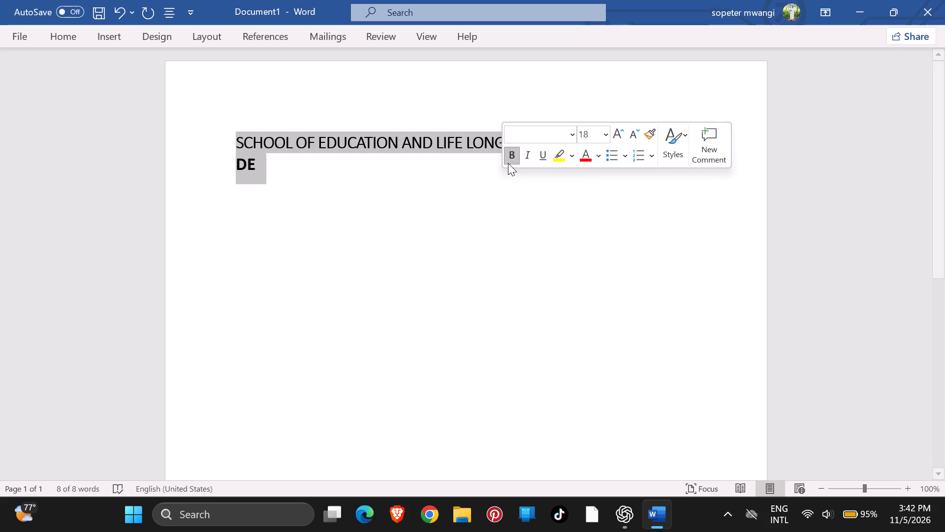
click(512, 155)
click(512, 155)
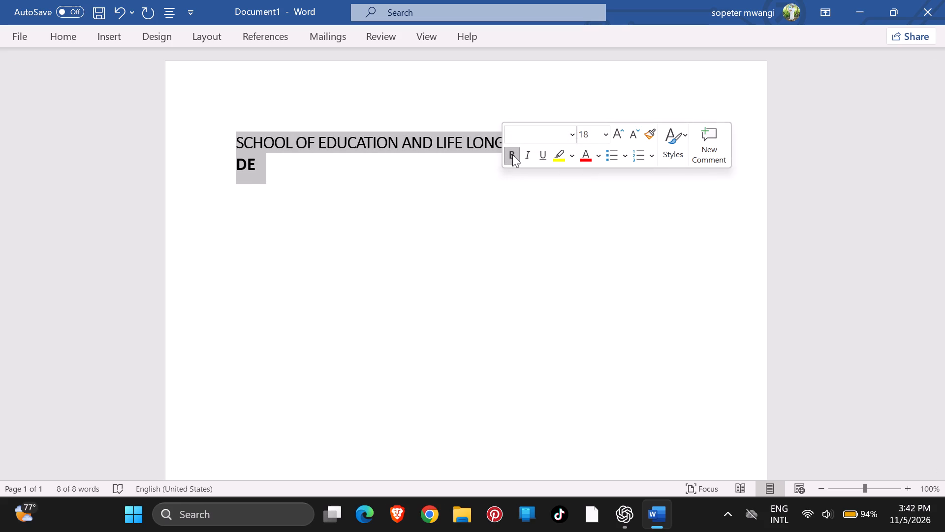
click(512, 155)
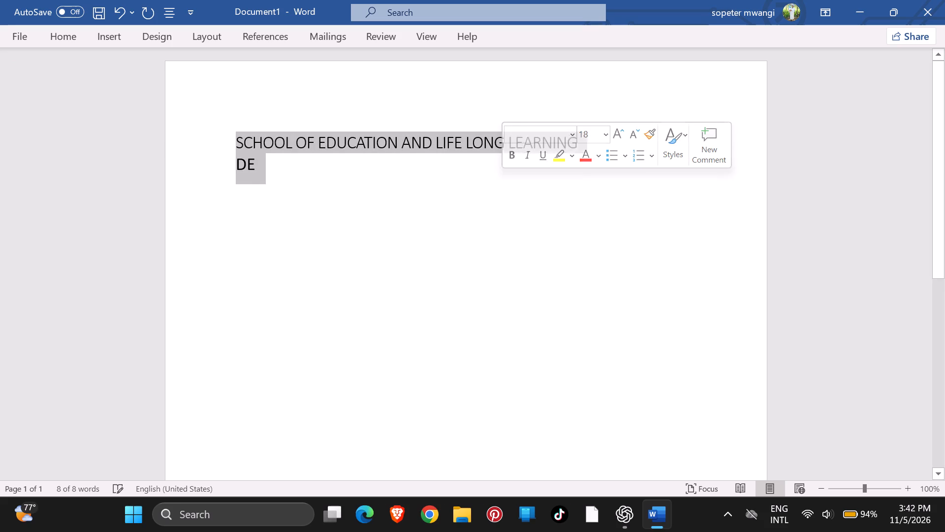
Delete the letters "DE" from the second line.
click(290, 165)
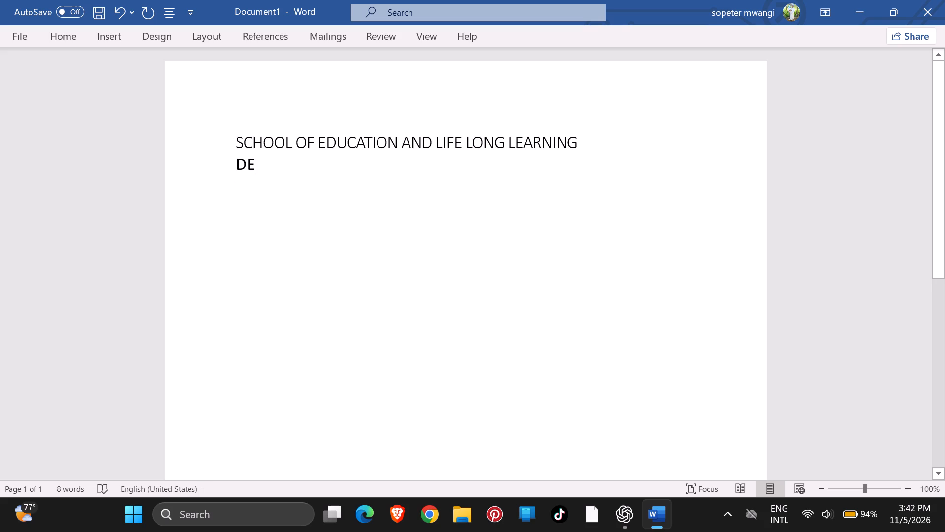
key(BackSpace)
key(BackSpace)
Copy the whole title line together with the empty line below it, and delete them from the document.
scroll(291, 165, up, 1)
drag(236, 141, 517, 161)
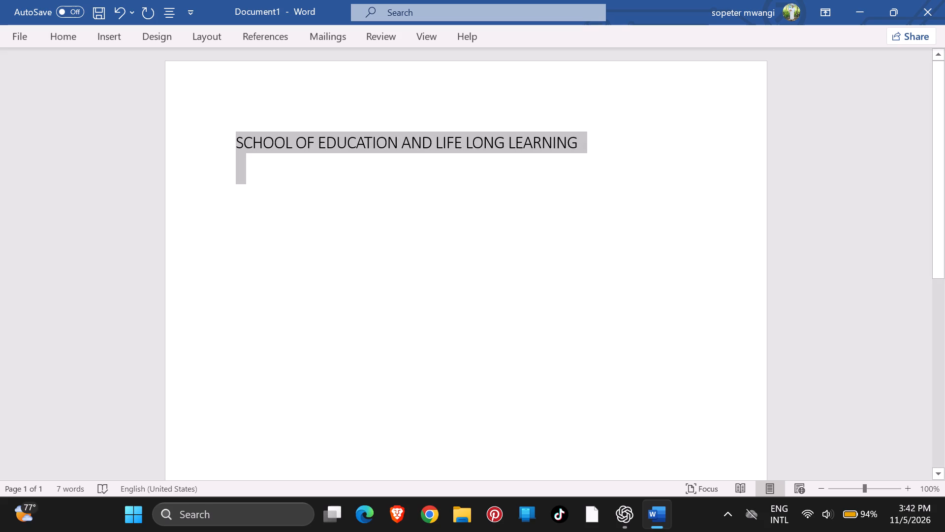
drag(517, 161, 518, 160)
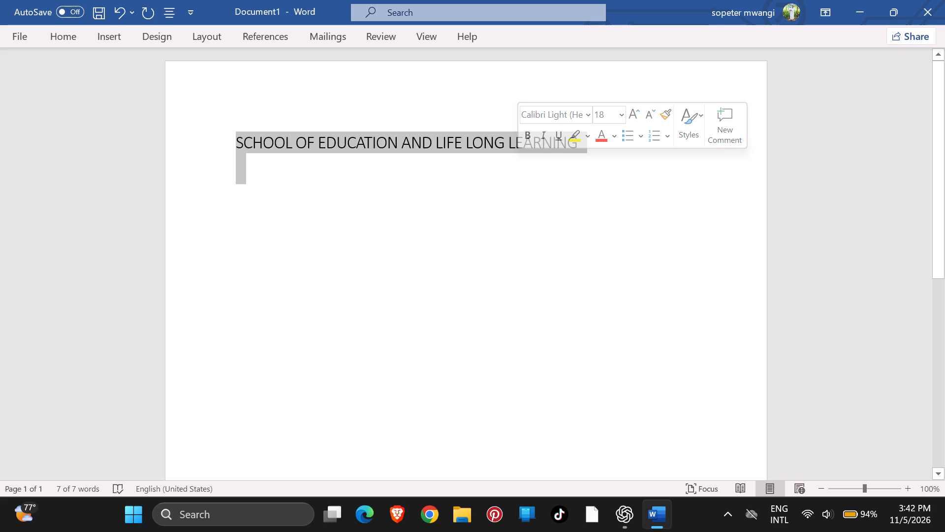
key(ctrl+c)
key(ctrl+c)
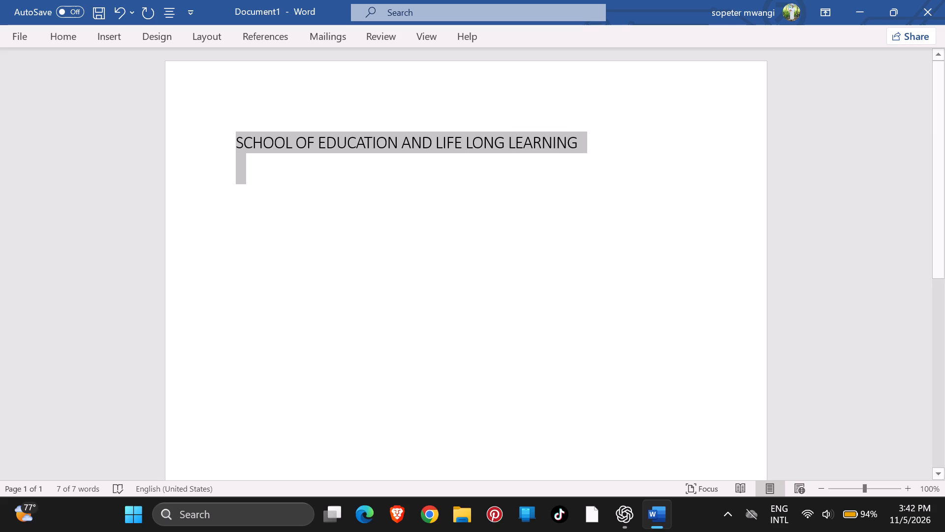
key(Delete)
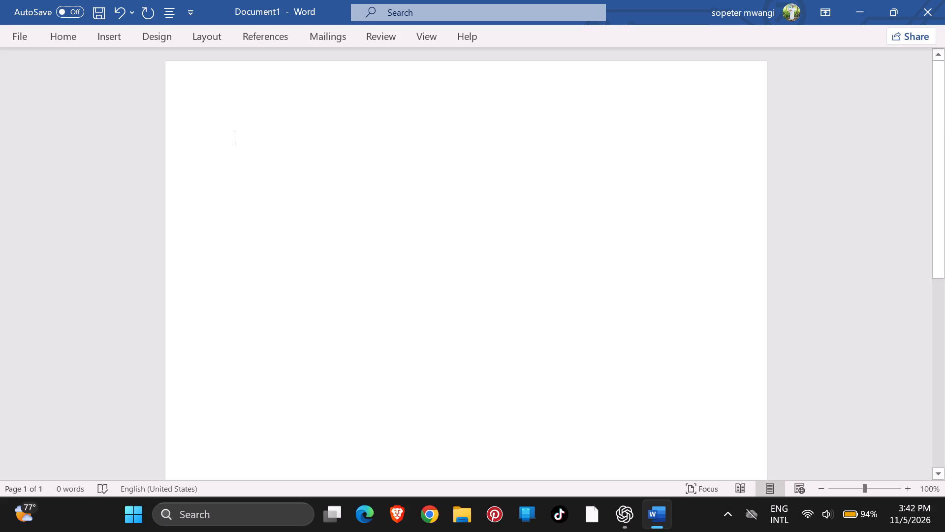
Set the empty document's first line to font size 18 and bold, and return the text cursor to the page.
click(77, 33)
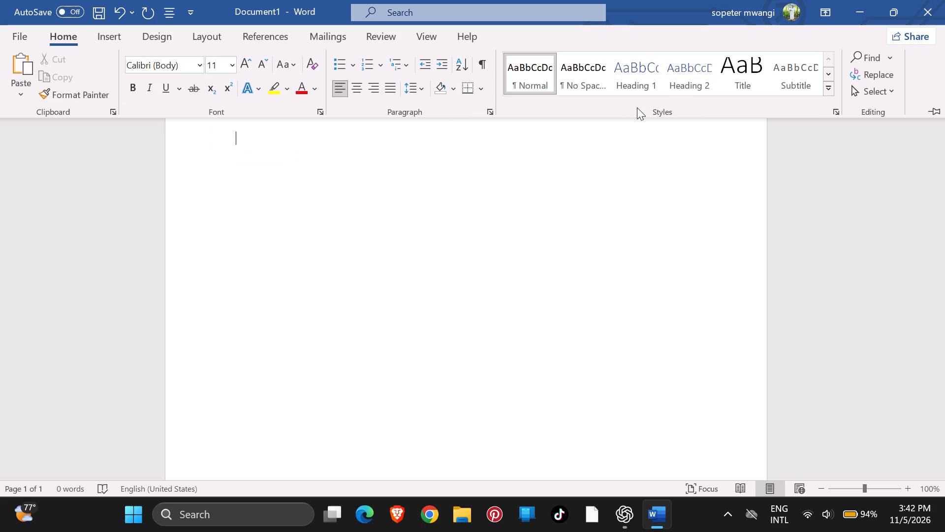
click(235, 64)
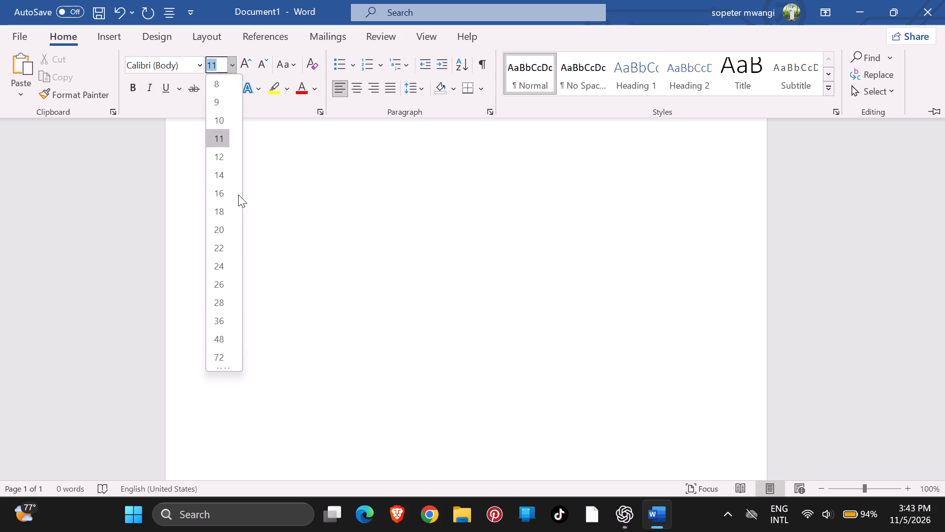
click(226, 211)
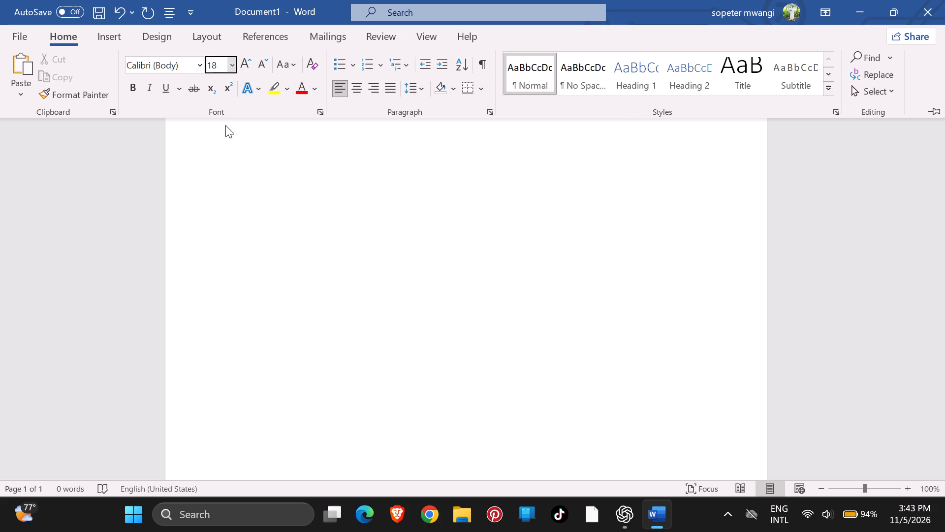
click(137, 89)
click(226, 136)
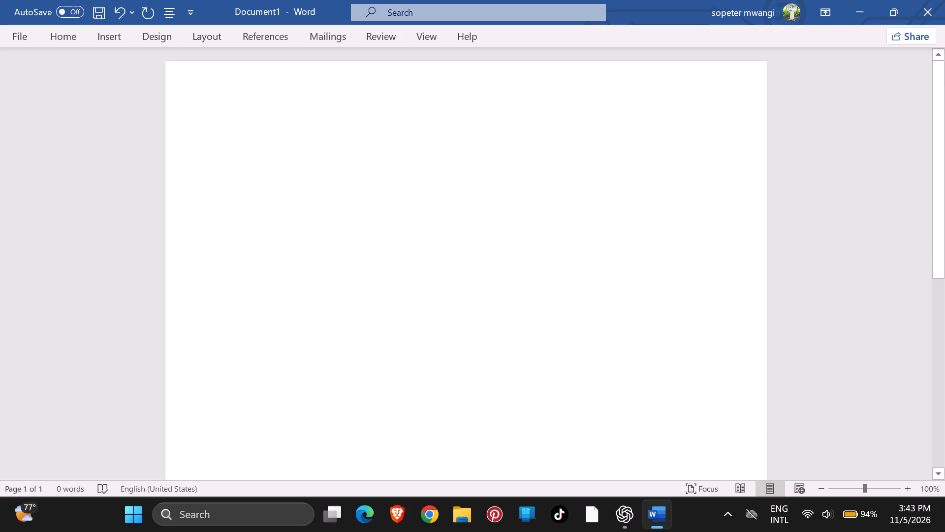
click(233, 90)
drag(234, 90, 238, 99)
click(234, 109)
Paste the copied title back at the top of the page and make the title and the empty line below it bold.
key(ctrl+v)
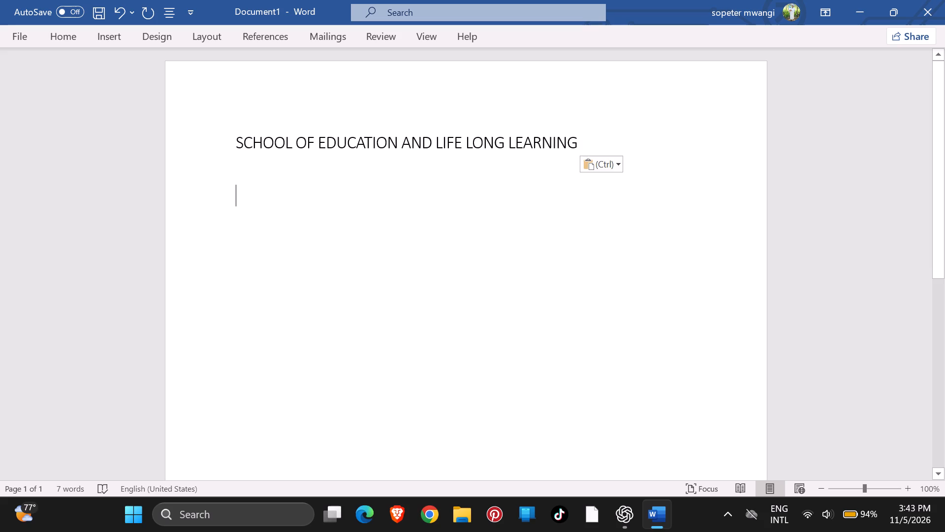
drag(235, 142, 550, 163)
click(560, 137)
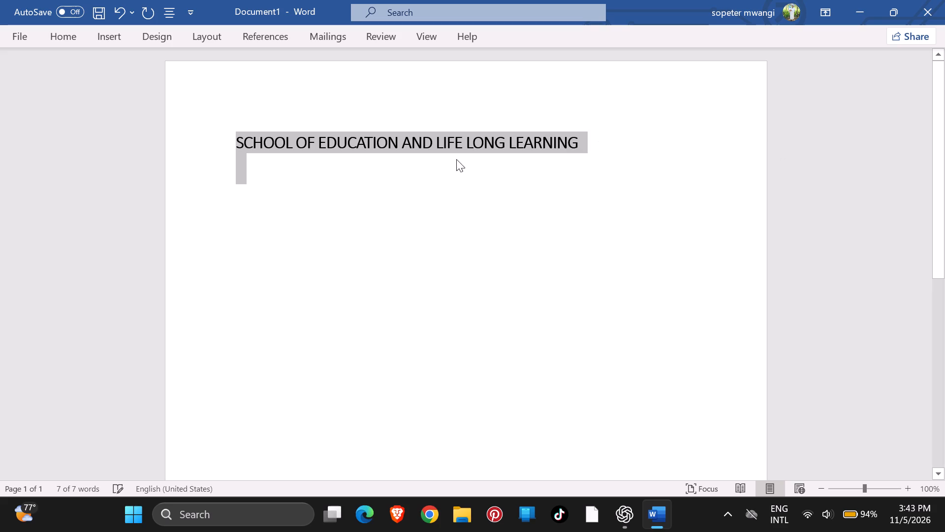
Write "DEPARTMENT:" on the line directly below the title and start a new line.
click(323, 173)
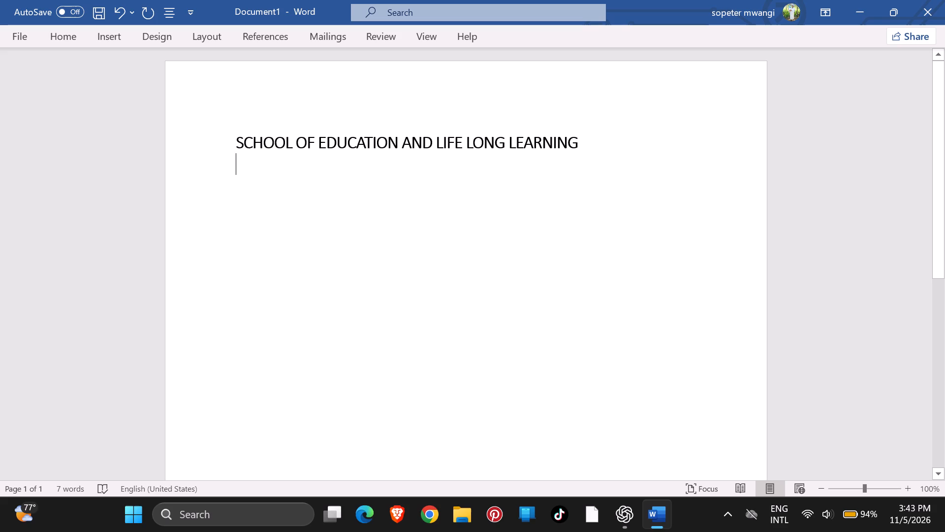
key(d)
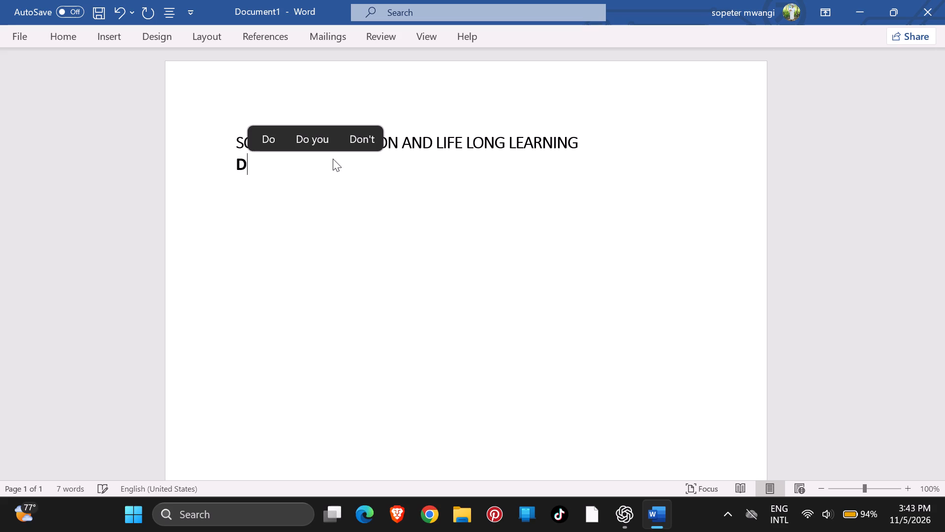
key(e)
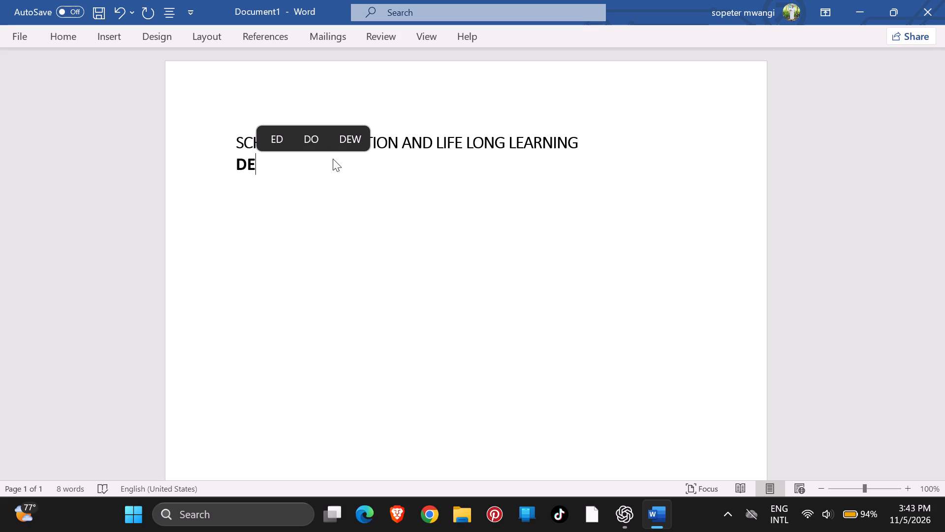
key(a)
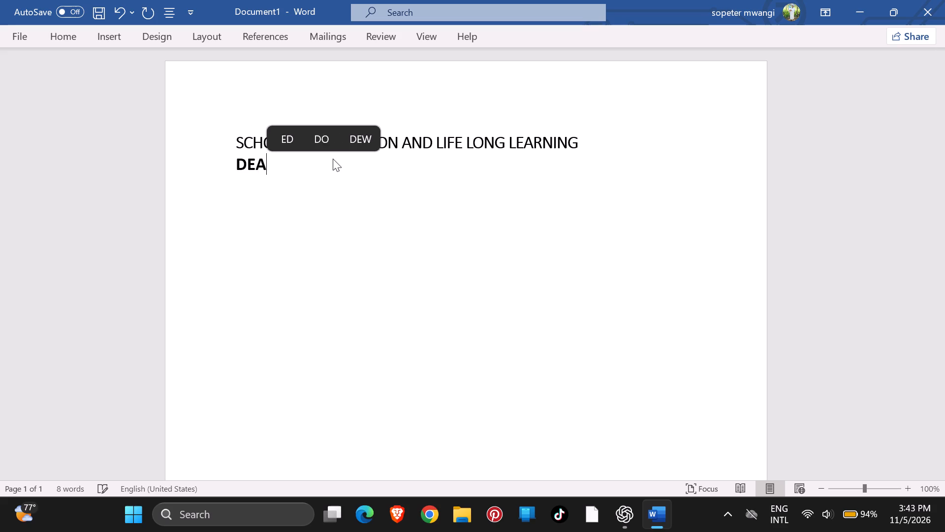
key(BackSpace)
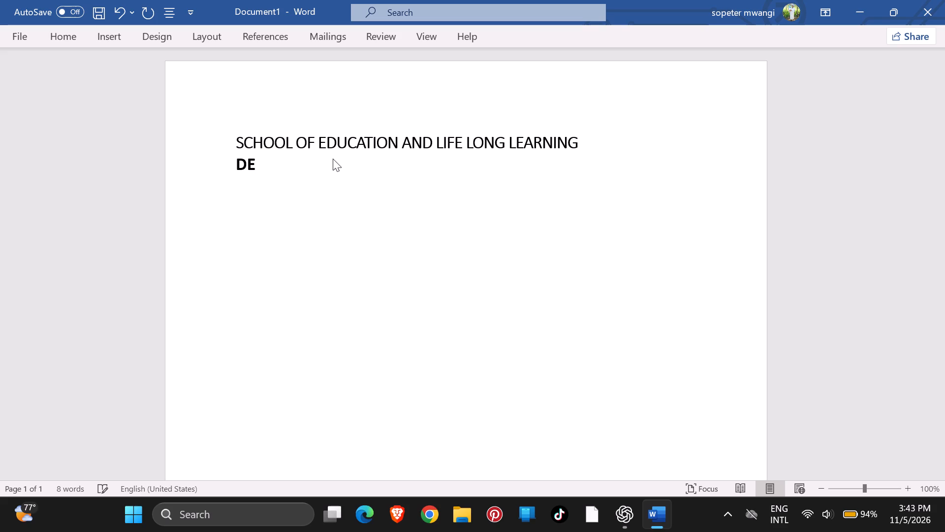
key(p)
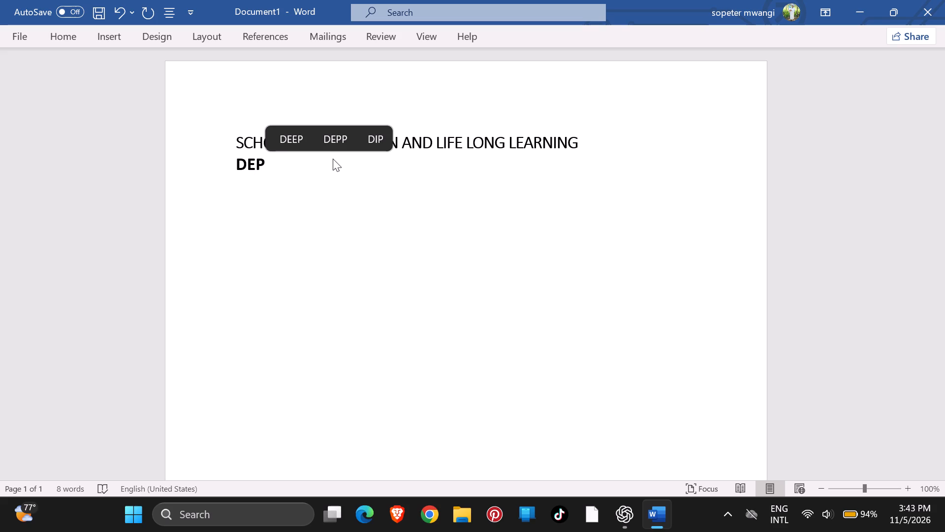
key(a)
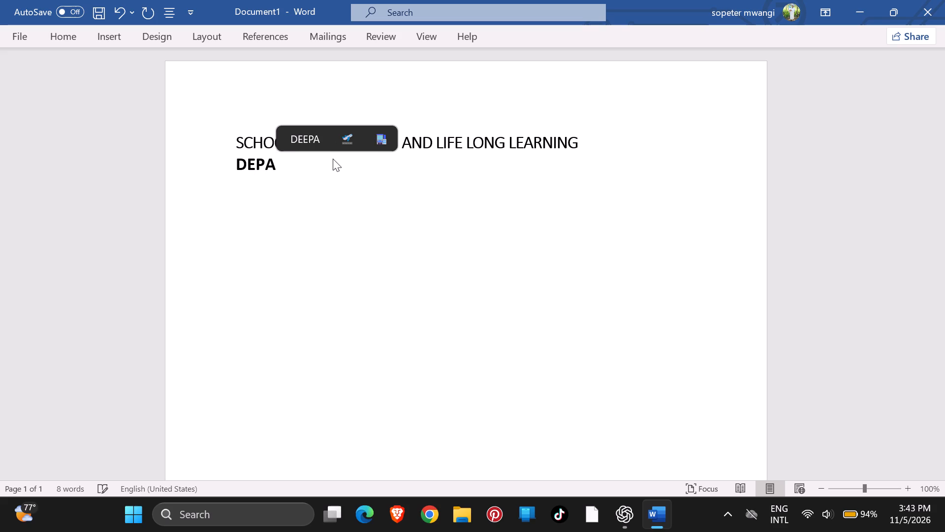
text(RT)
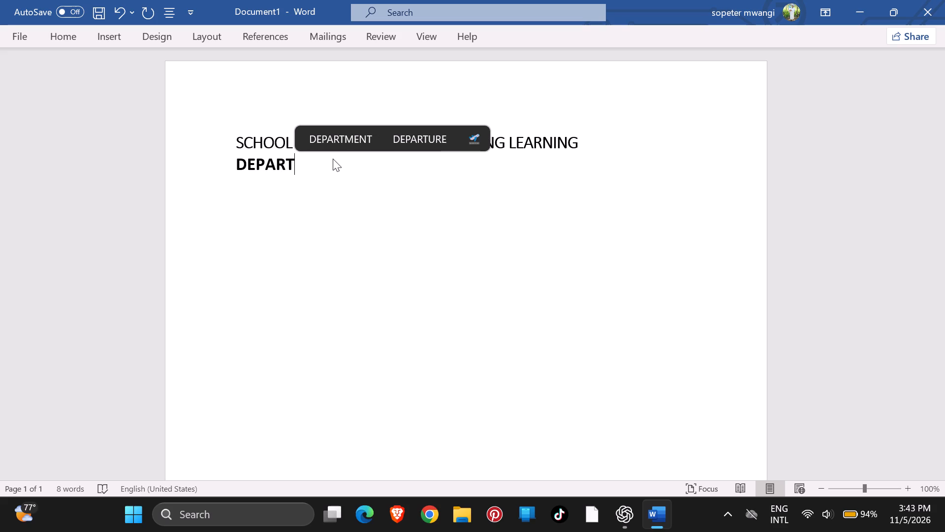
text(MENT)
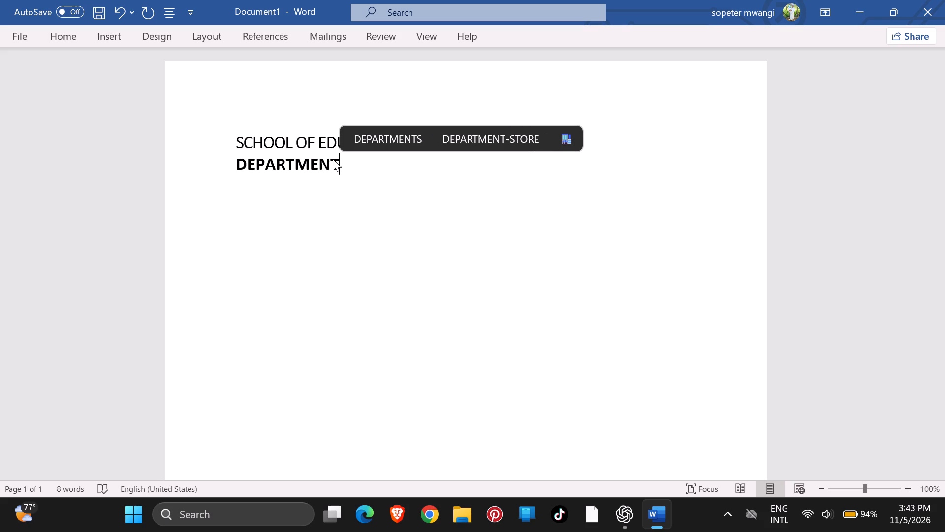
key(shift+colon)
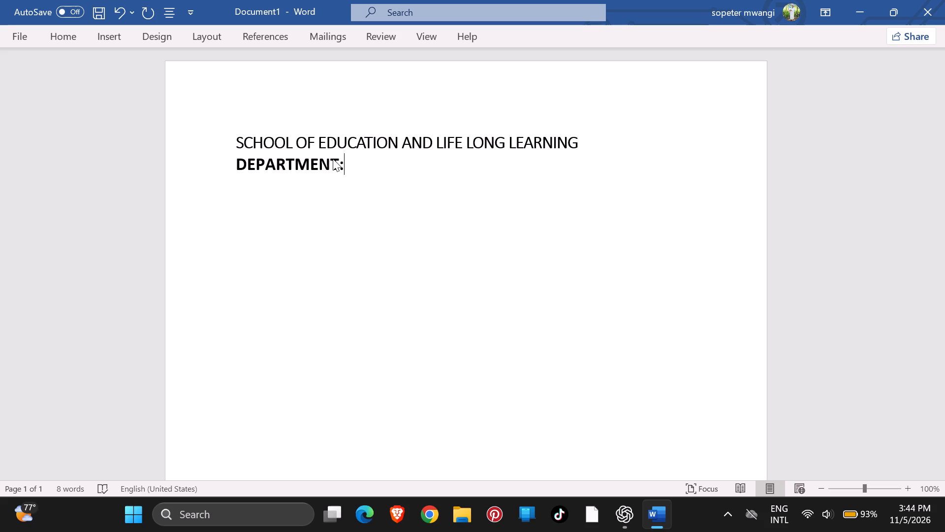
key(Return)
Write "UNIT CODE:" on the line below "DEPARTMENT:" and start another new line.
key(u)
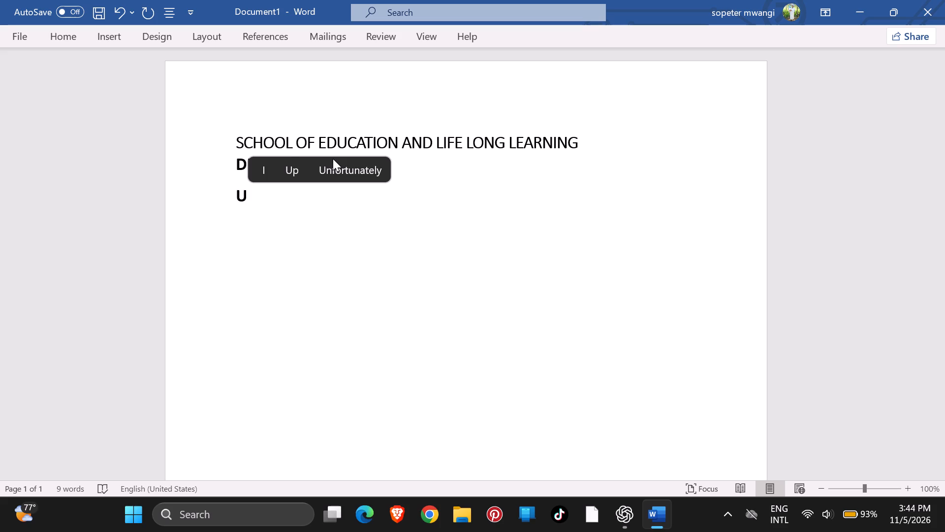
text(NT)
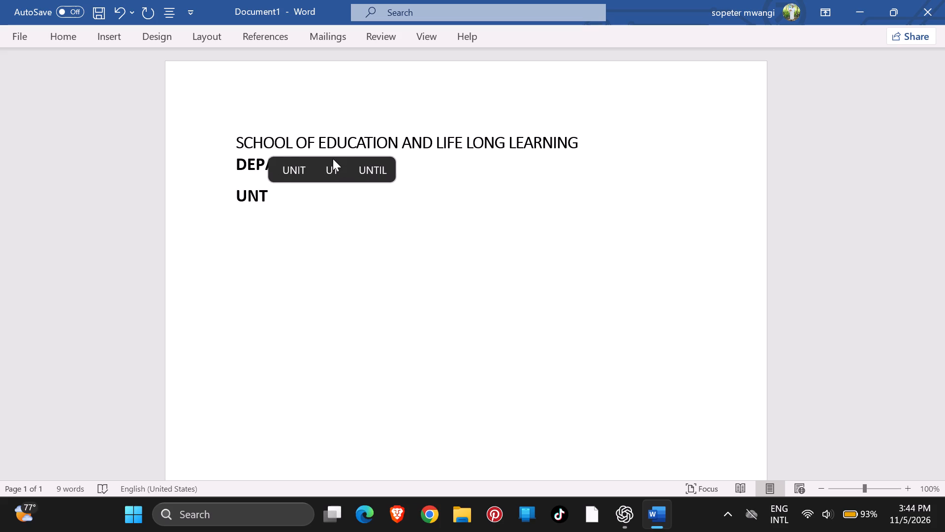
key(BackSpace)
text(IT)
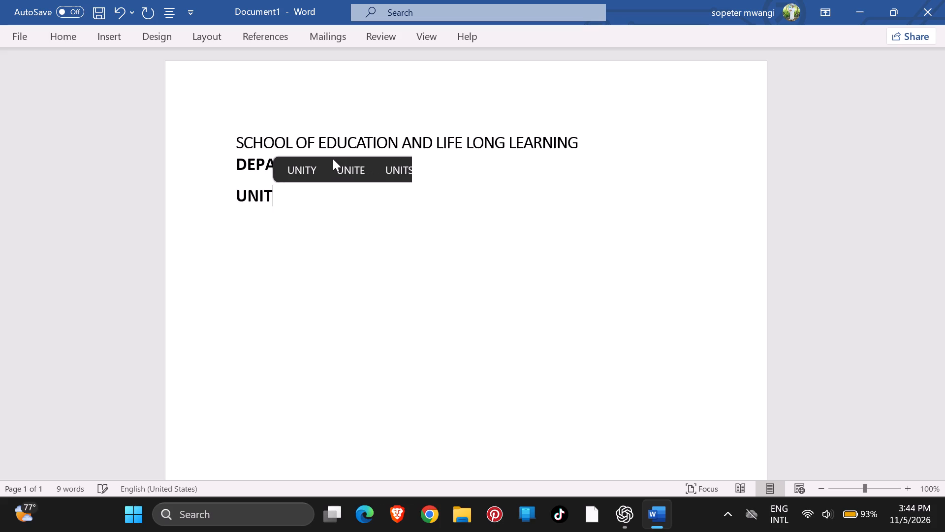
key(space)
text(CODE)
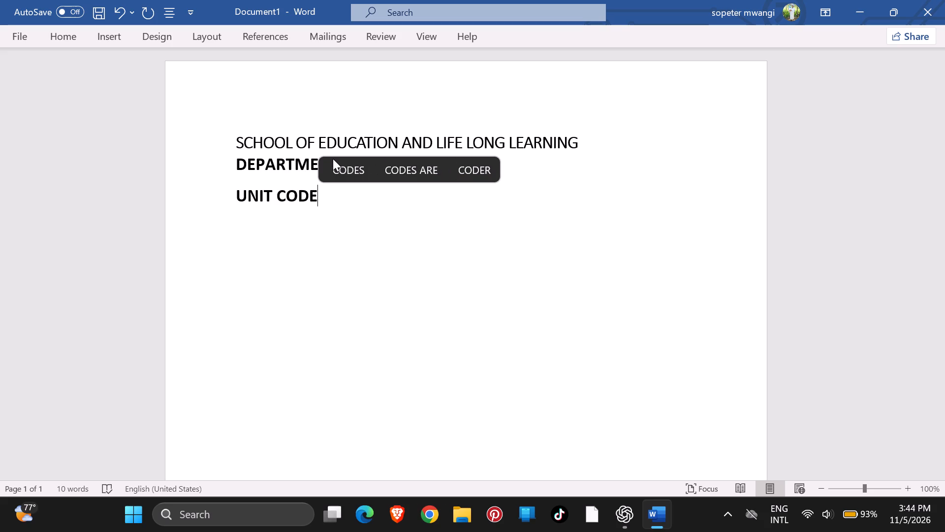
key(shift+colon)
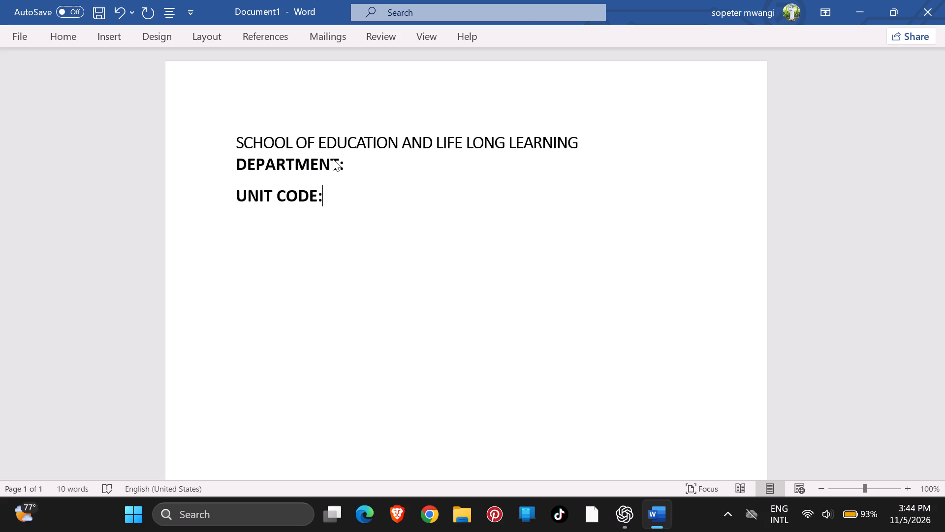
key(Return)
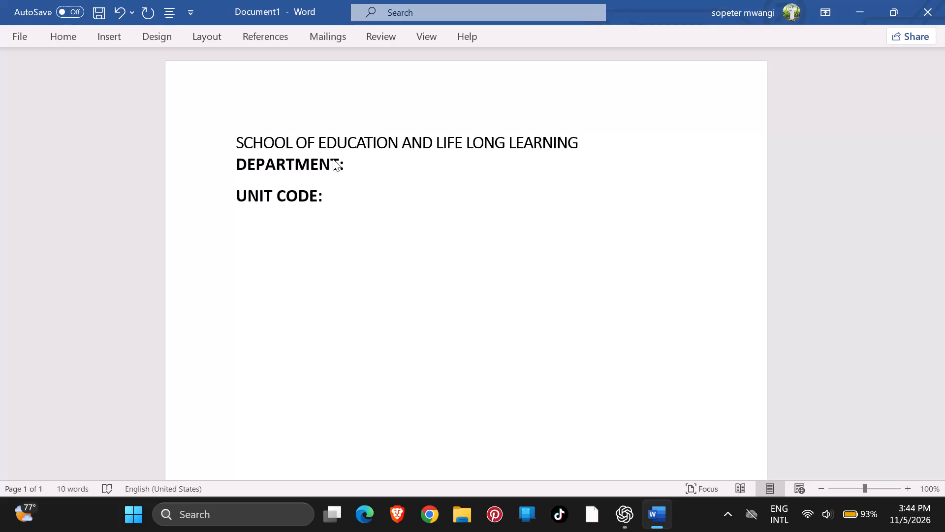
Write "UNIT TITTLE:" on the line below "UNIT CODE:" and start a new line.
text(UN)
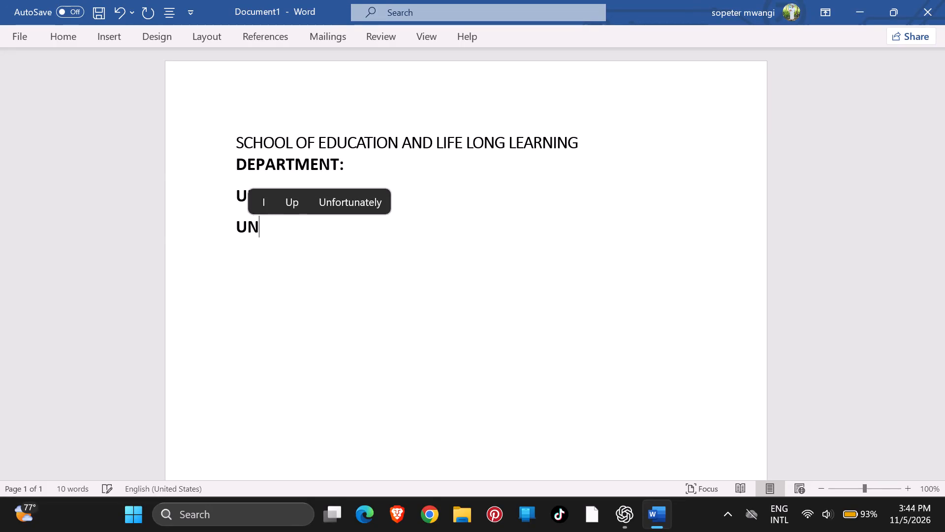
text(IT)
key(space)
text(T)
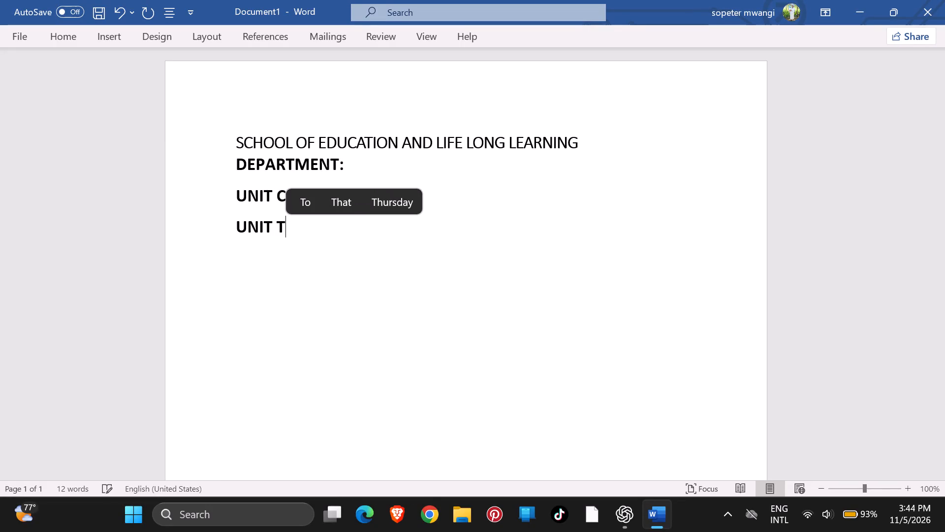
text(IT)
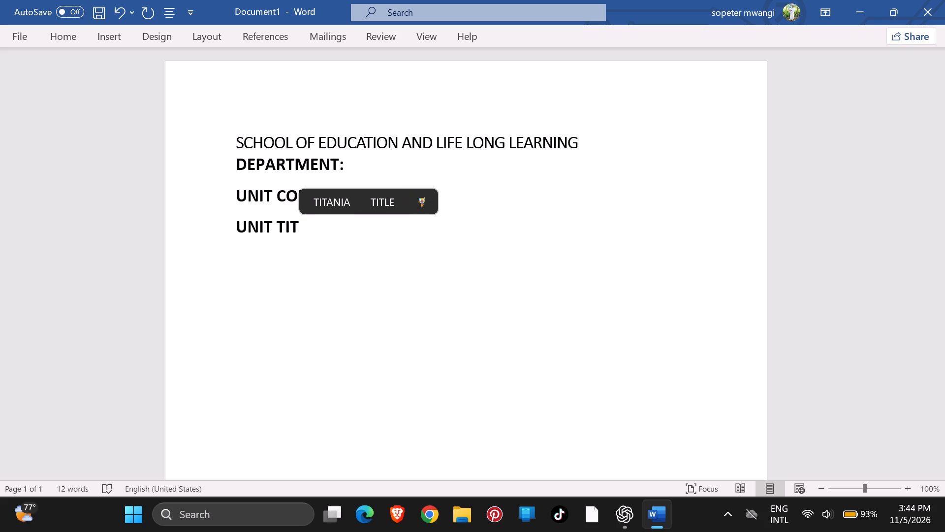
key(t)
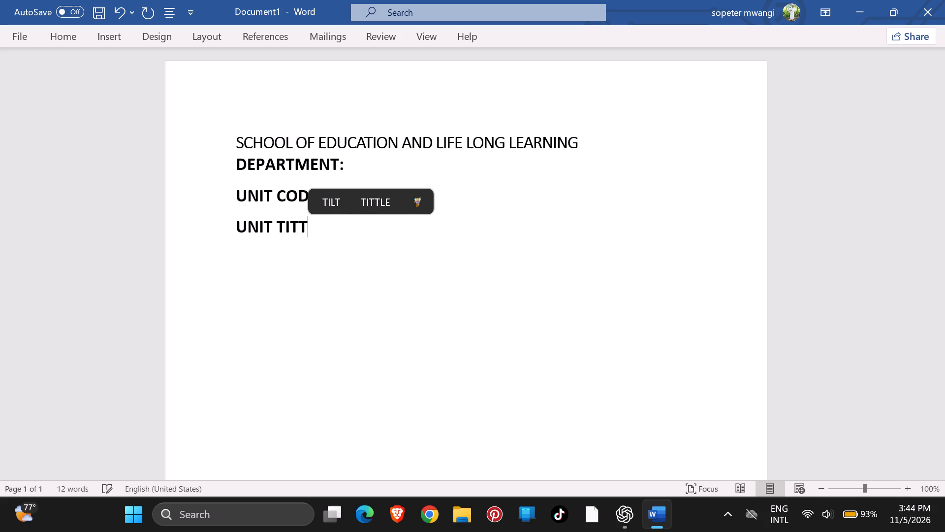
text(LE)
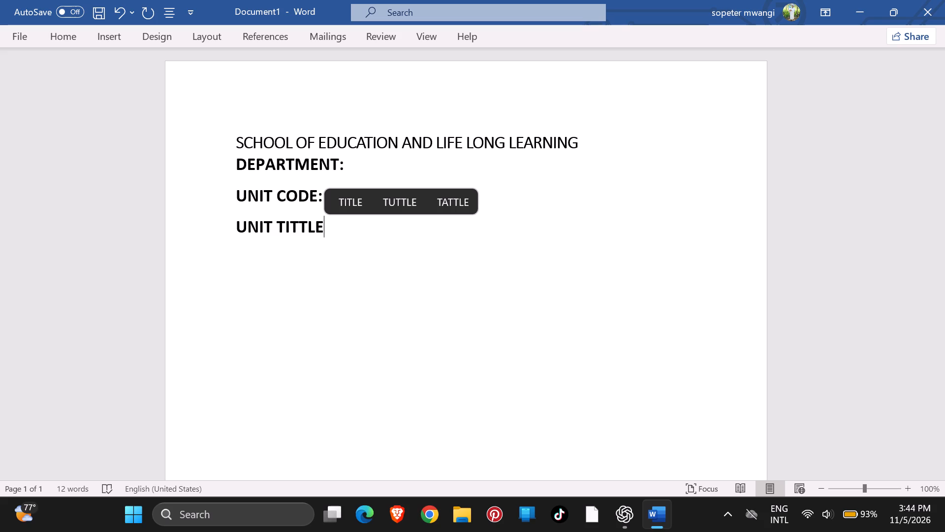
key(shift+colon)
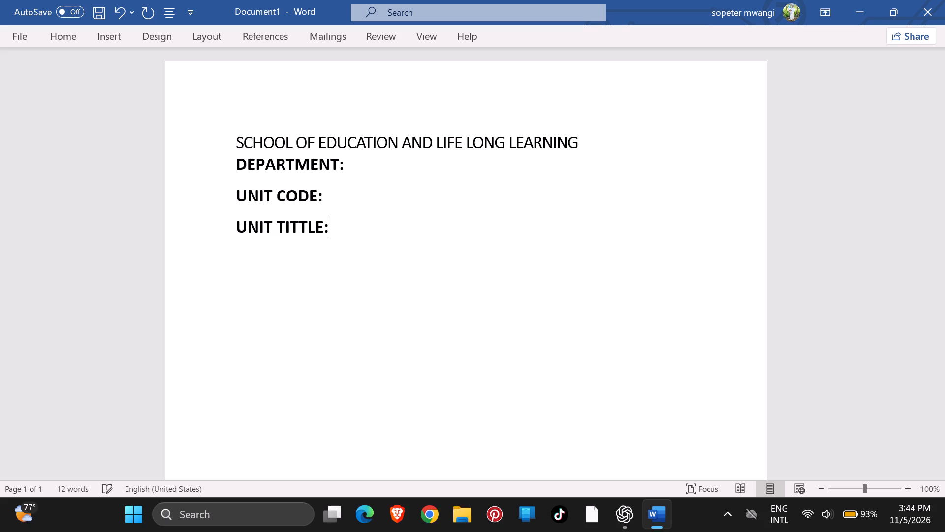
key(Return)
Write "FACILITATOR:" on the line below "UNIT TITTLE:".
key(f)
key(a)
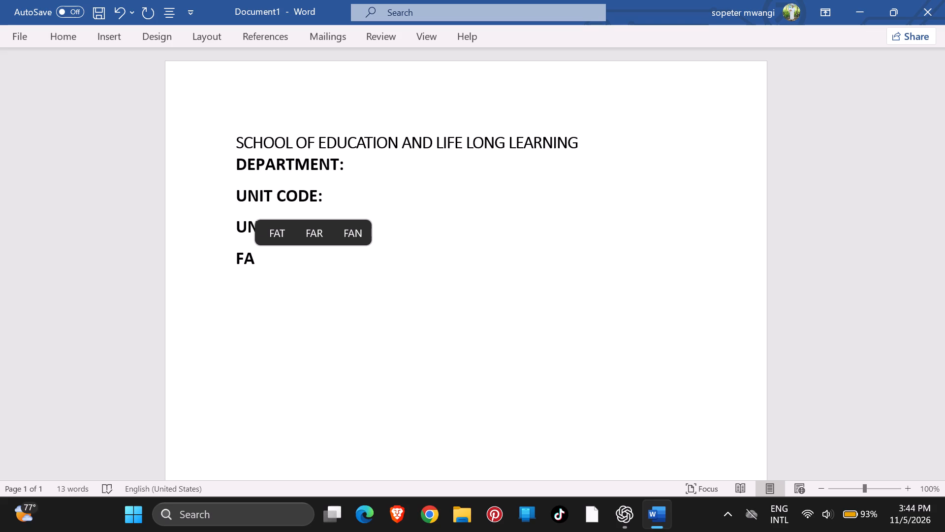
key(c)
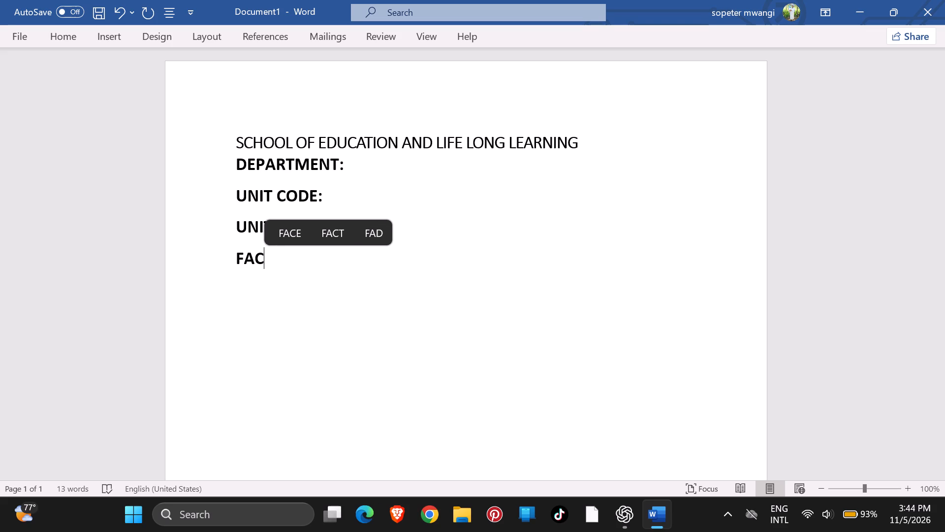
text(ILI)
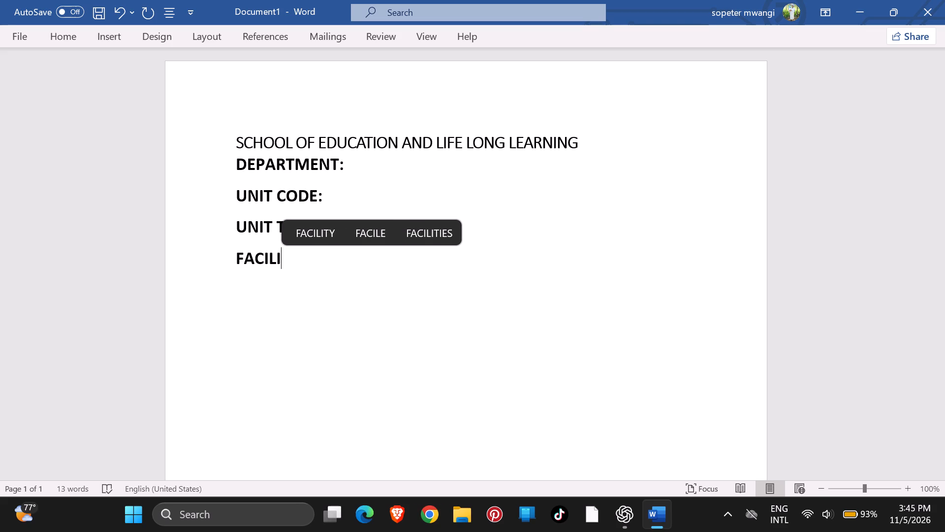
key(t)
key(a)
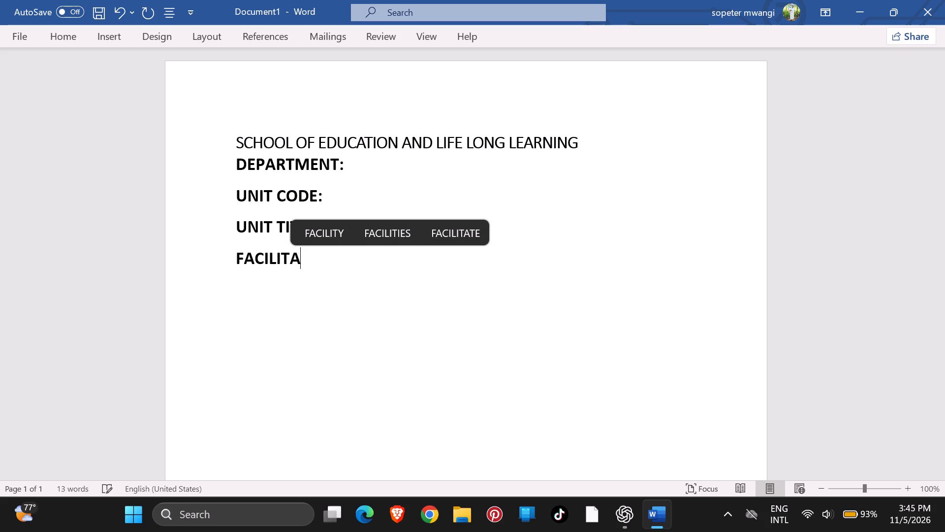
text(TOR)
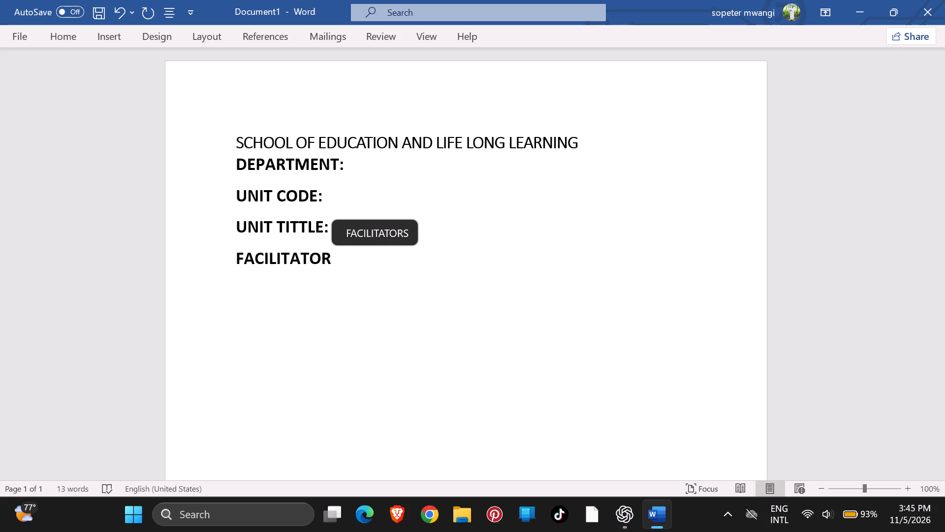
key(shift+colon)
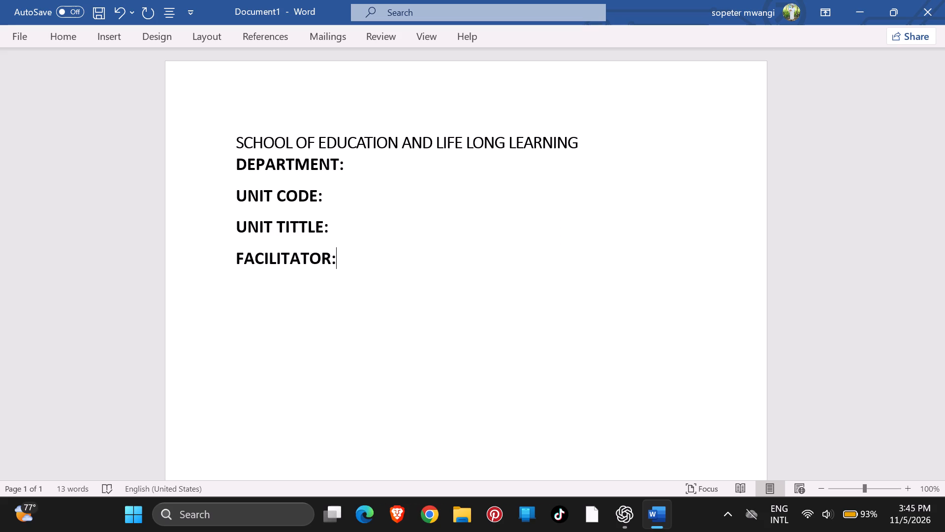
Delete the whole title "SCHOOL OF EDUCATION AND LIFE LONG LEARNING" from the line above "DEPARTMENT:", leaving that line empty.
click(581, 142)
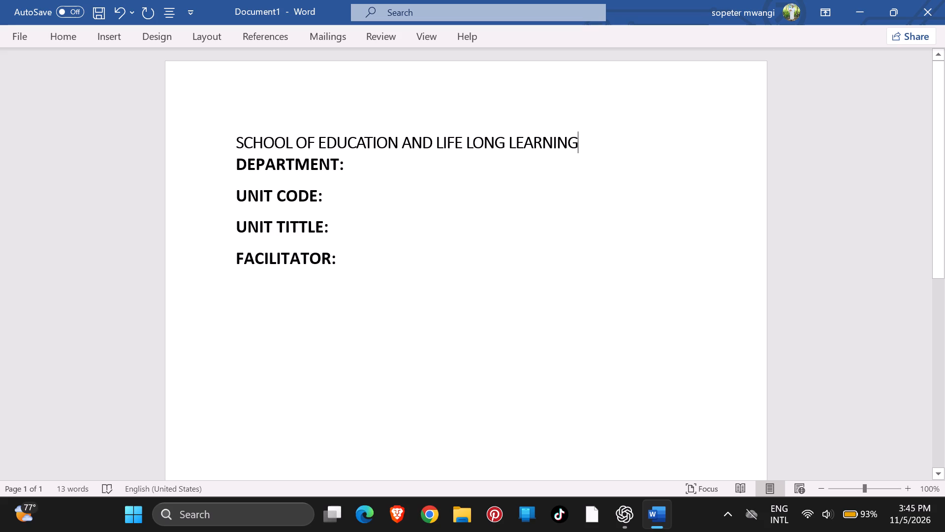
key(BackSpace)
key(BackSpace)
key(BackSpace)
key(BackSpace)
key(BackSpace)
key(BackSpace)
key(BackSpace)
key(BackSpace)
key(BackSpace)
key(BackSpace)
key(BackSpace)
key(BackSpace)
key(BackSpace)
key(BackSpace)
key(BackSpace)
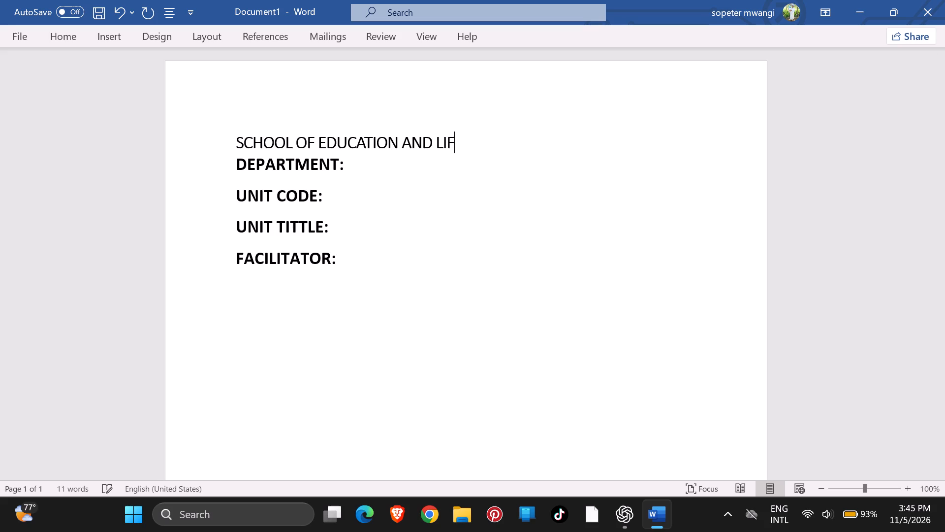
key(BackSpace)
key(BackSpace)
key(BackSpace)
key(BackSpace)
key(BackSpace)
key(BackSpace)
key(BackSpace)
key(BackSpace)
key(BackSpace)
key(BackSpace)
key(BackSpace)
key(BackSpace)
key(BackSpace)
key(BackSpace)
key(BackSpace)
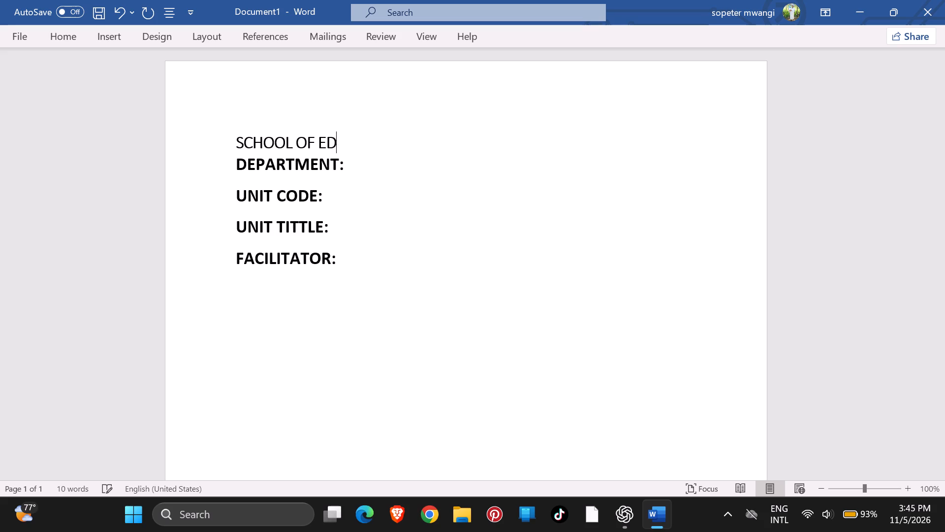
key(BackSpace)
key(BackSpace)
key(BackSpace)
key(BackSpace)
key(BackSpace)
key(BackSpace)
key(BackSpace)
key(BackSpace)
key(BackSpace)
key(BackSpace)
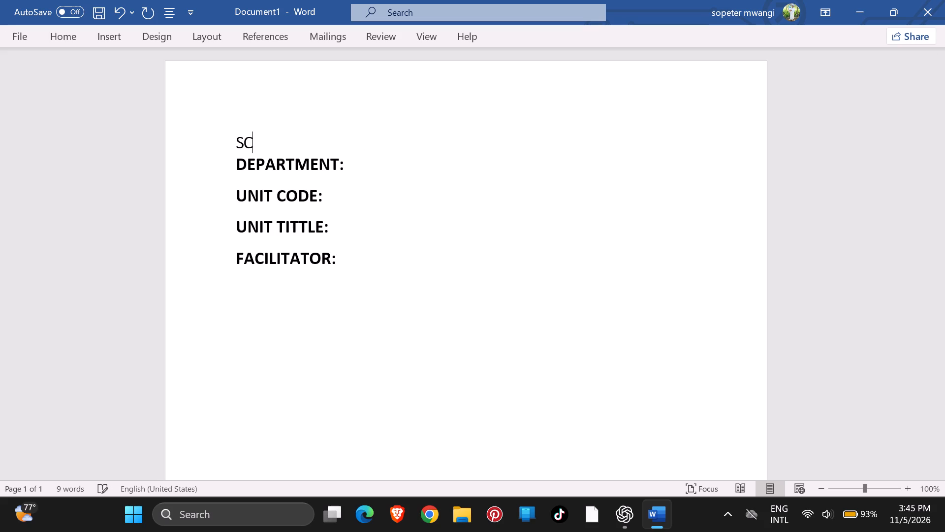
key(BackSpace)
key(BackSpace)
key(s)
key(BackSpace)
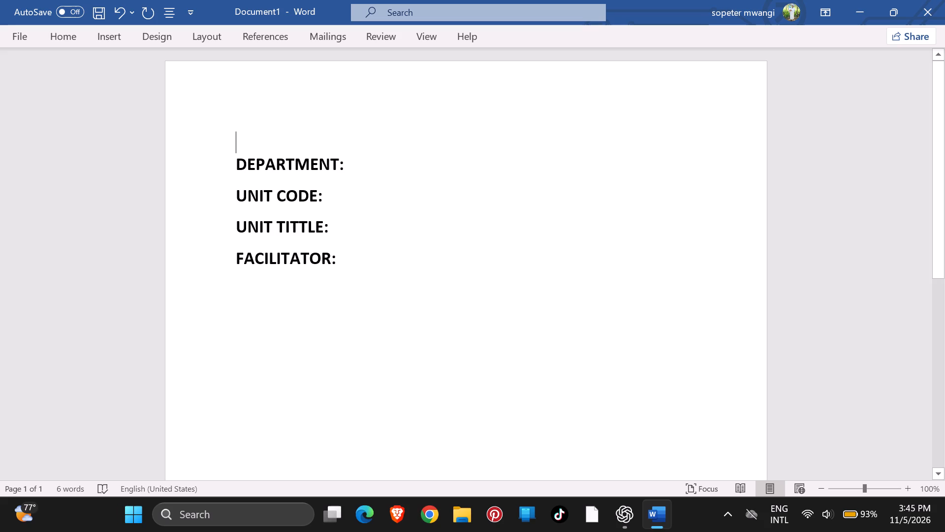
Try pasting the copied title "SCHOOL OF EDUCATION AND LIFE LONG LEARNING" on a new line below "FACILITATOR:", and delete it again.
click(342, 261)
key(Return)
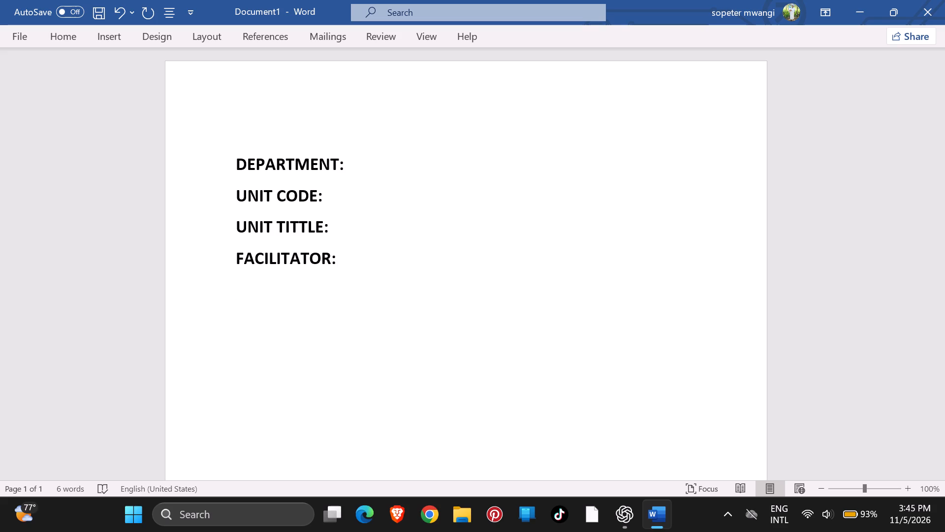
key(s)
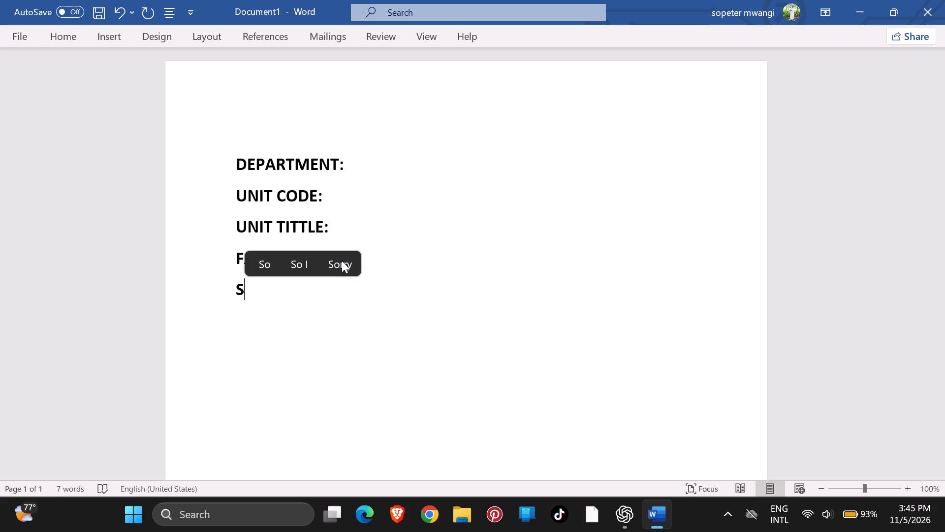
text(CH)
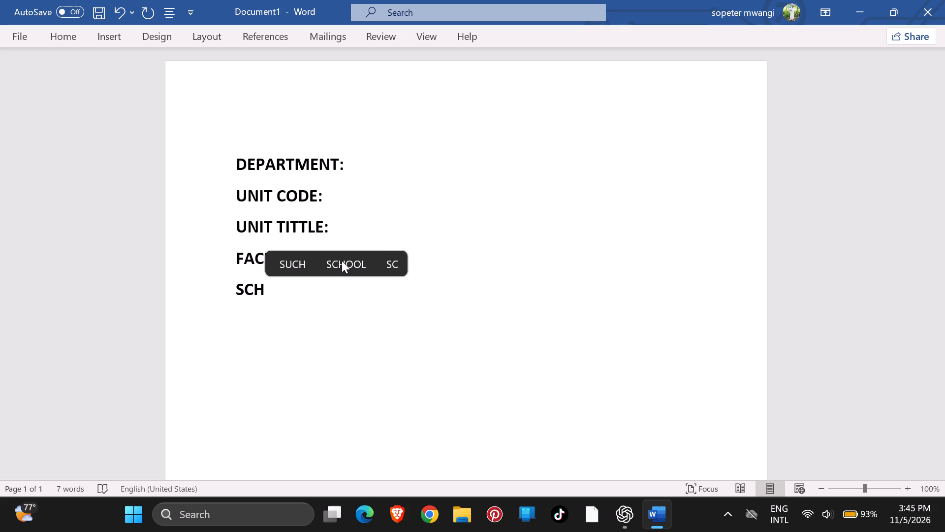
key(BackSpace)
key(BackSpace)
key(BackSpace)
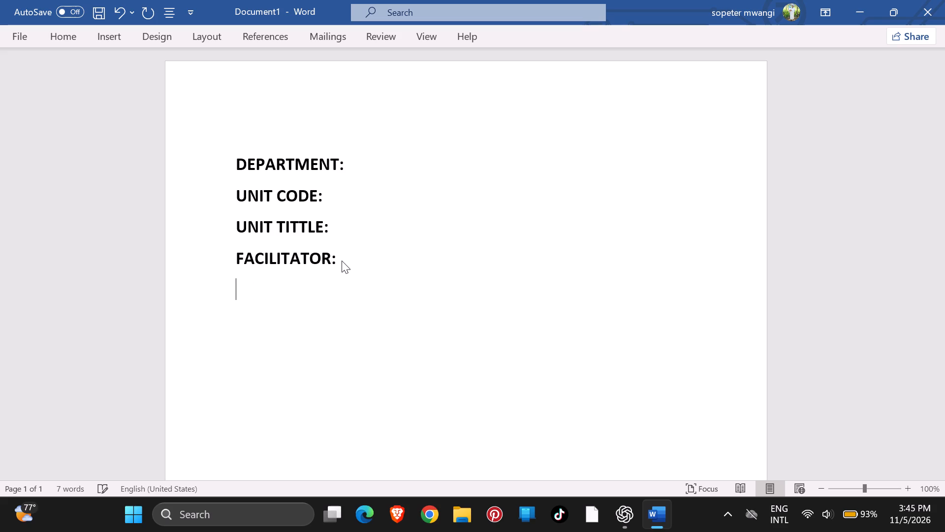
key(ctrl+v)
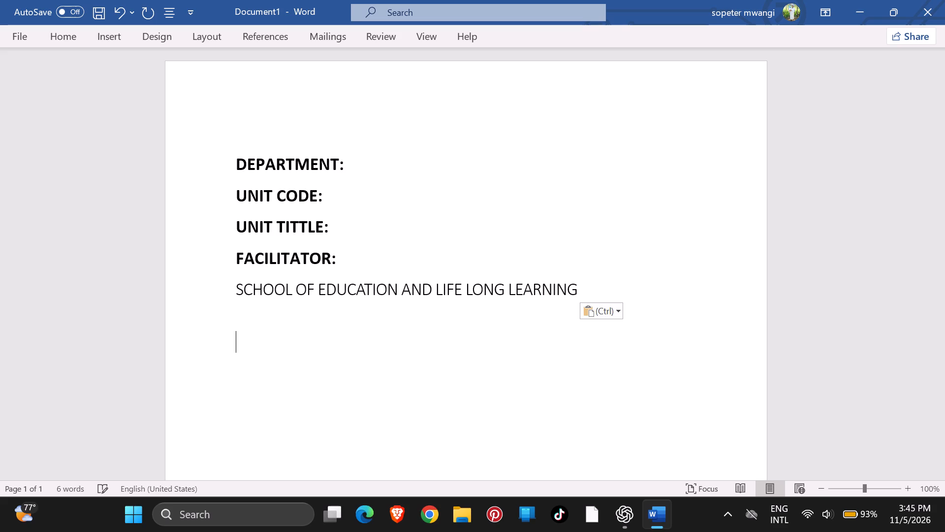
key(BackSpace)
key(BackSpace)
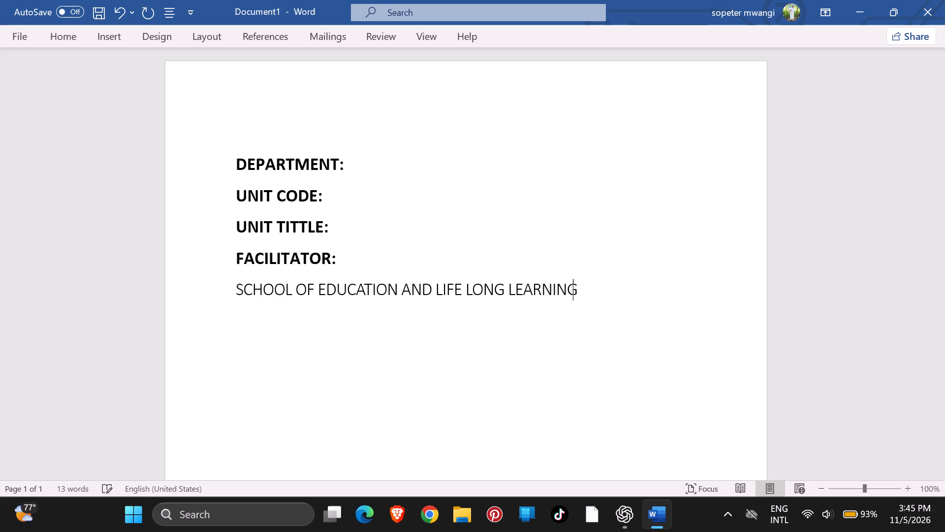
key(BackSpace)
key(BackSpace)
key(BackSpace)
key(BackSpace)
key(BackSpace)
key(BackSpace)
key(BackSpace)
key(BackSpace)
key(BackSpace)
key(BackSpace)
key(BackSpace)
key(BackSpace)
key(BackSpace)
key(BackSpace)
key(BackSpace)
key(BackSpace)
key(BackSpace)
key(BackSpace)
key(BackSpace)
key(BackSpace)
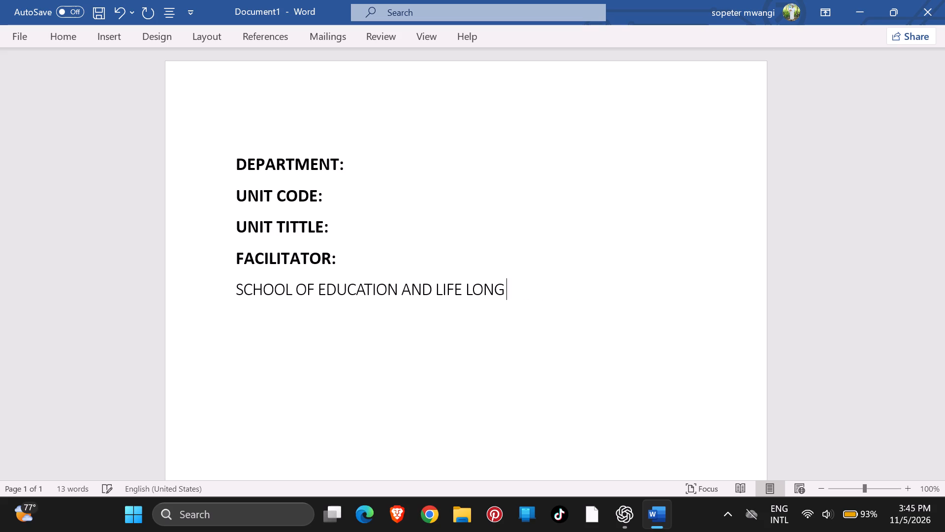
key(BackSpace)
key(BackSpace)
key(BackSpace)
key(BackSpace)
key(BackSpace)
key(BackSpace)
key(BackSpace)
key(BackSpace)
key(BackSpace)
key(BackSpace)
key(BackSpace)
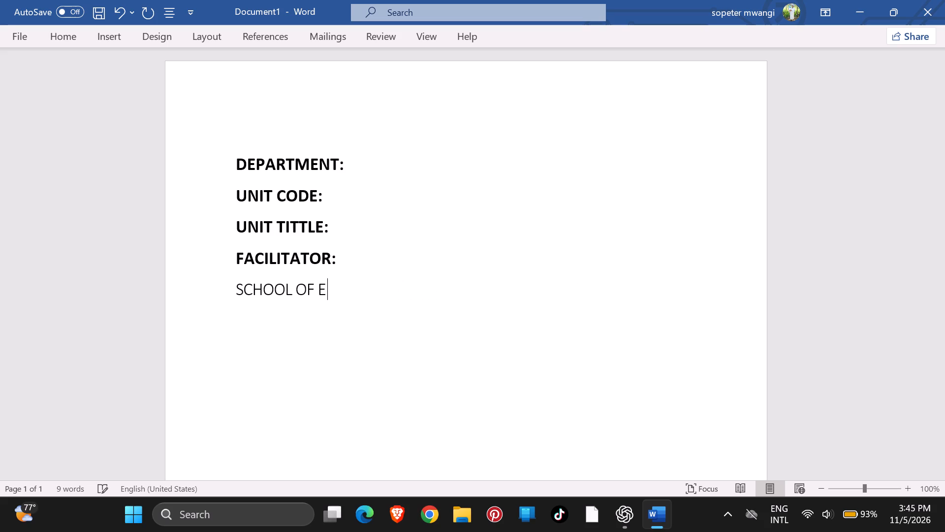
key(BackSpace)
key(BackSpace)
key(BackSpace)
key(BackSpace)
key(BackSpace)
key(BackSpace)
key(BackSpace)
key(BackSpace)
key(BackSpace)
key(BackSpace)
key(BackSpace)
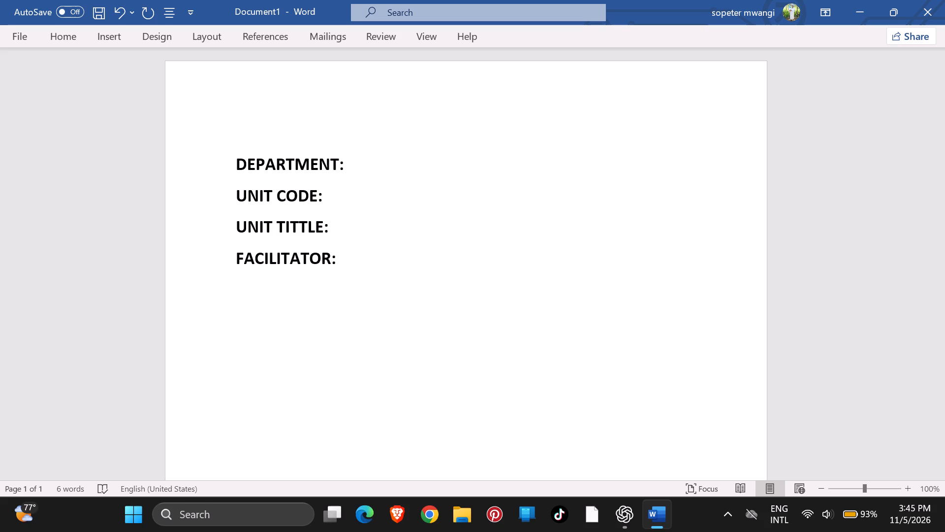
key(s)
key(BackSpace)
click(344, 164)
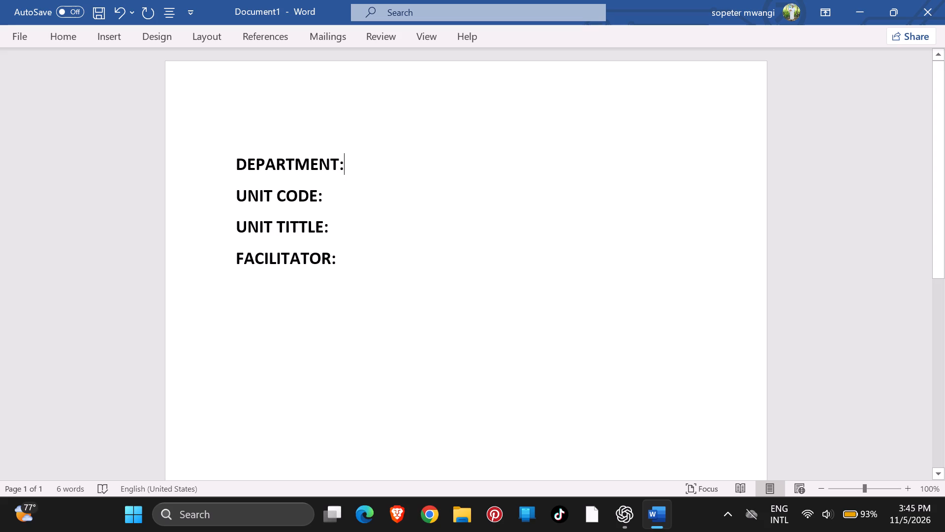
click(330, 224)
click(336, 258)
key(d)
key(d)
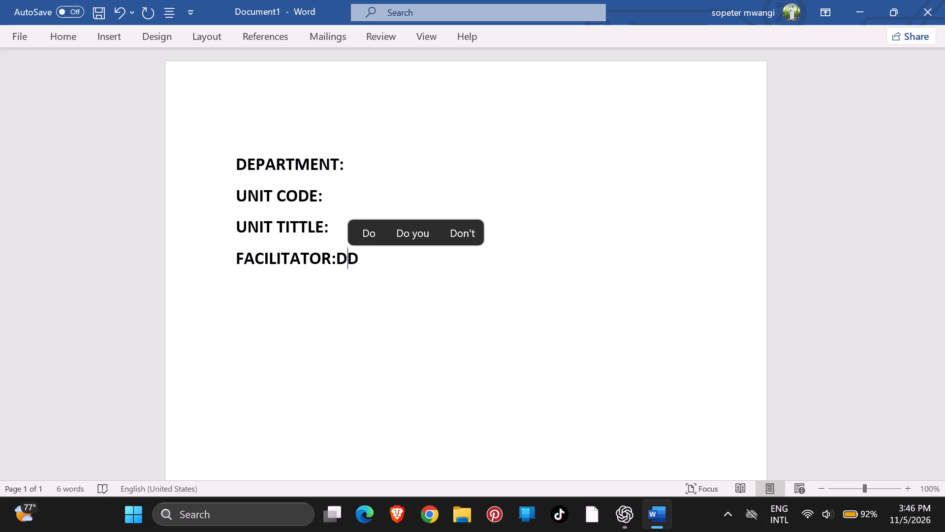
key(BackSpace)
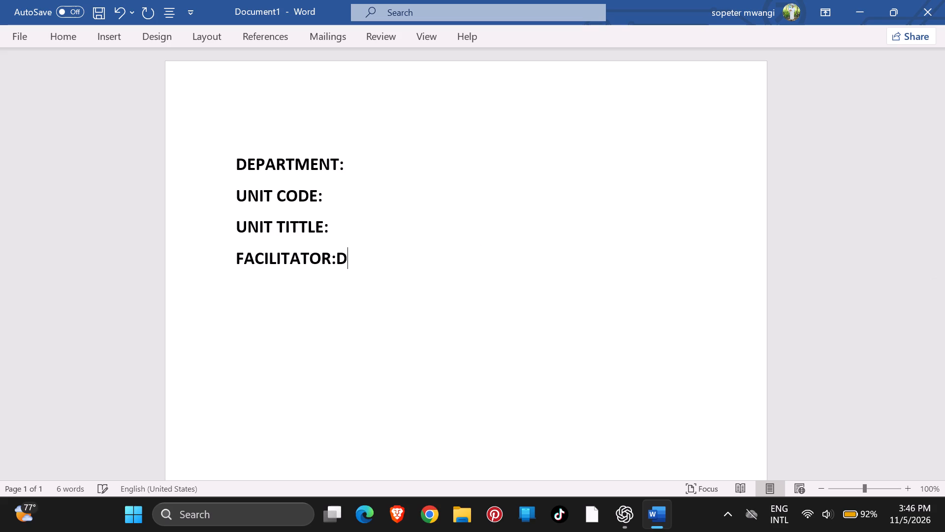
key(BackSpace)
Write the title "SCHOOL OF EDUCATION AND LIFE LONG LEARNING" on a new line below "FACILITATOR:".
key(Return)
key(s)
key(c)
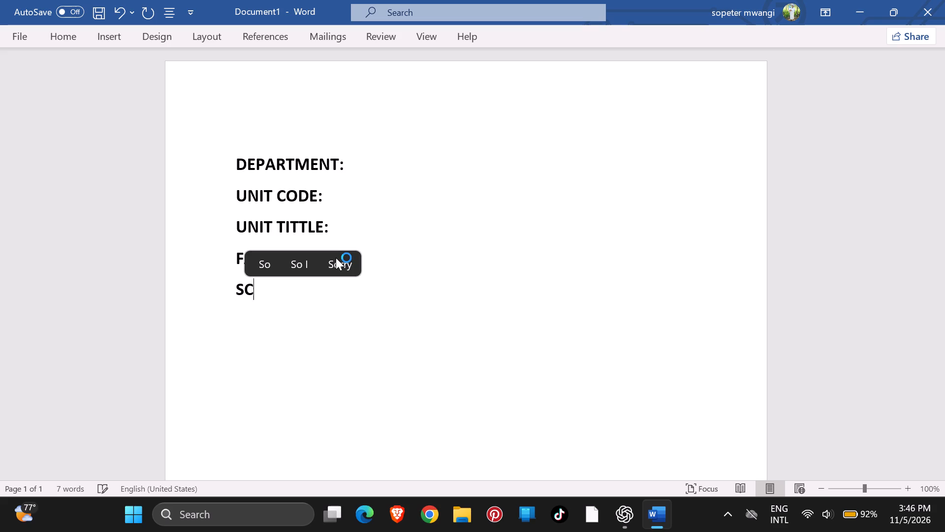
text(HOOL)
key(space)
text(OF)
key(space)
text(EDU)
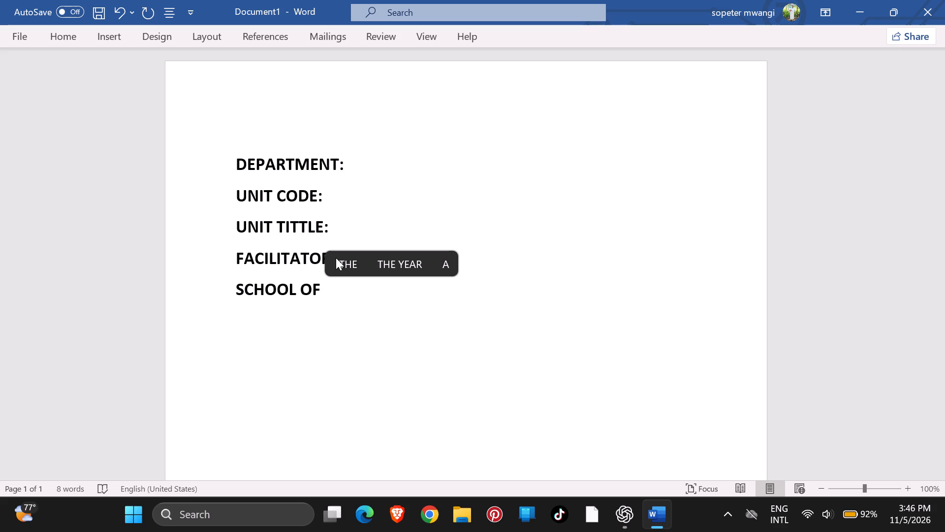
text(CATION)
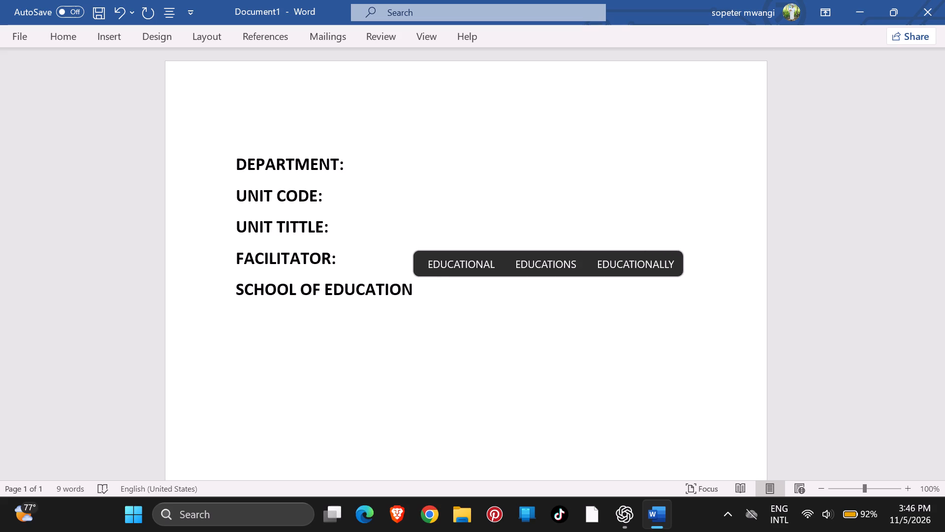
key(space)
text(AND)
key(space)
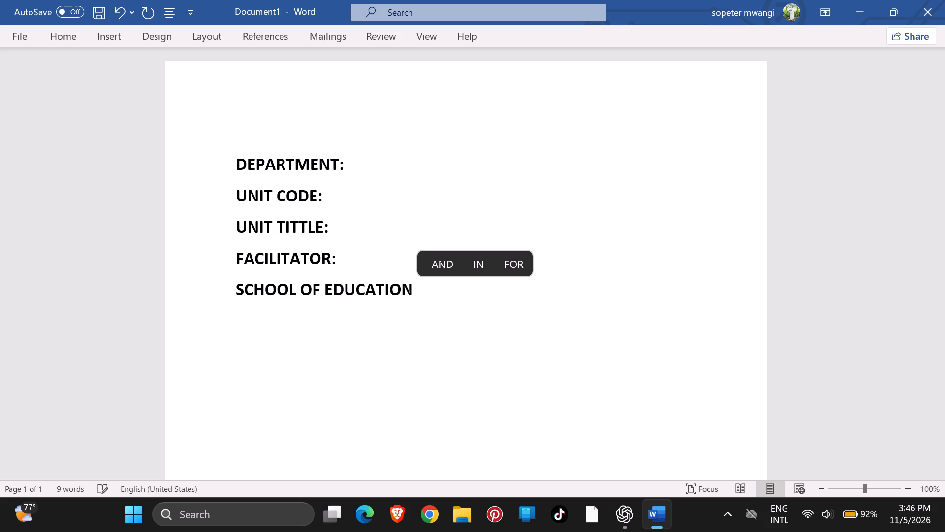
text(LIFE)
key(space)
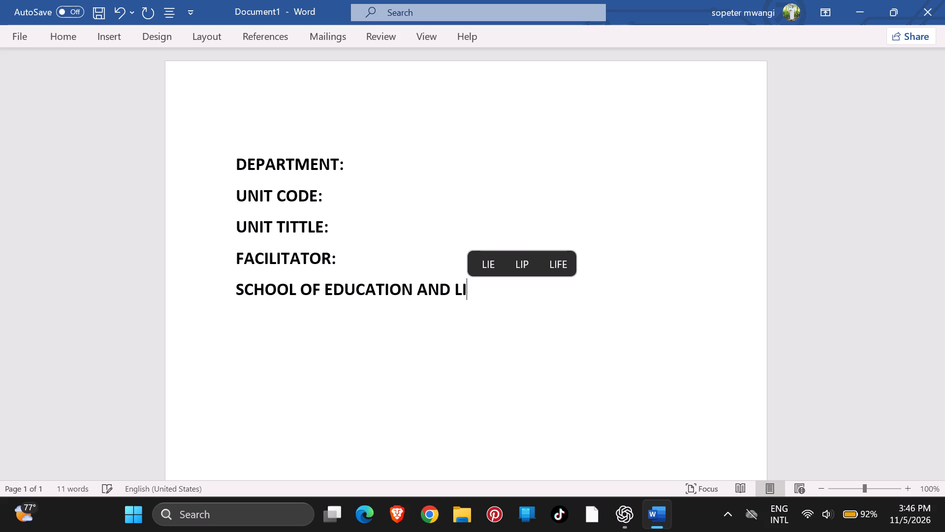
text(LONG)
key(space)
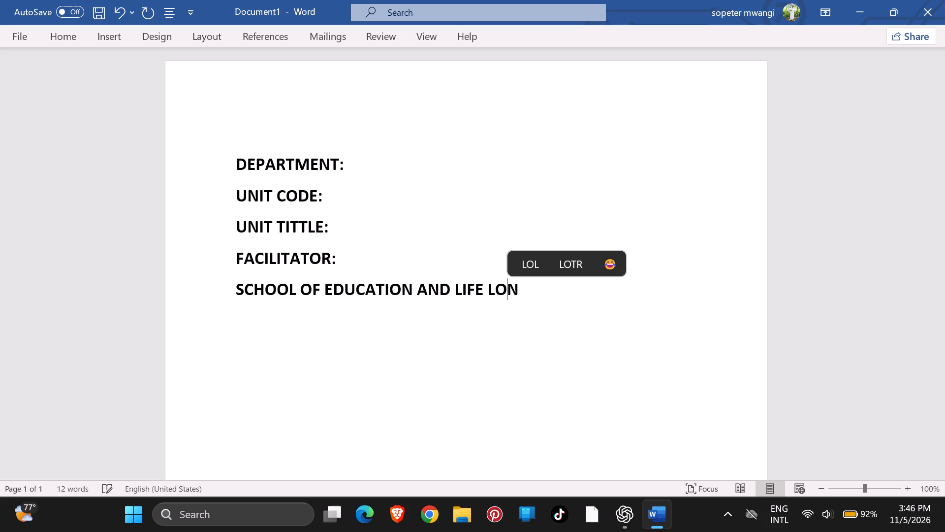
text(LEAR)
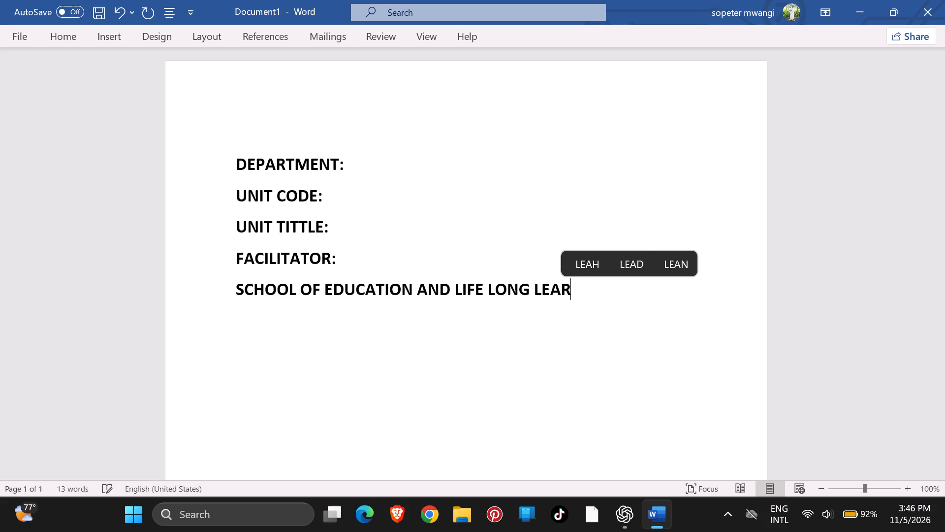
text(NING)
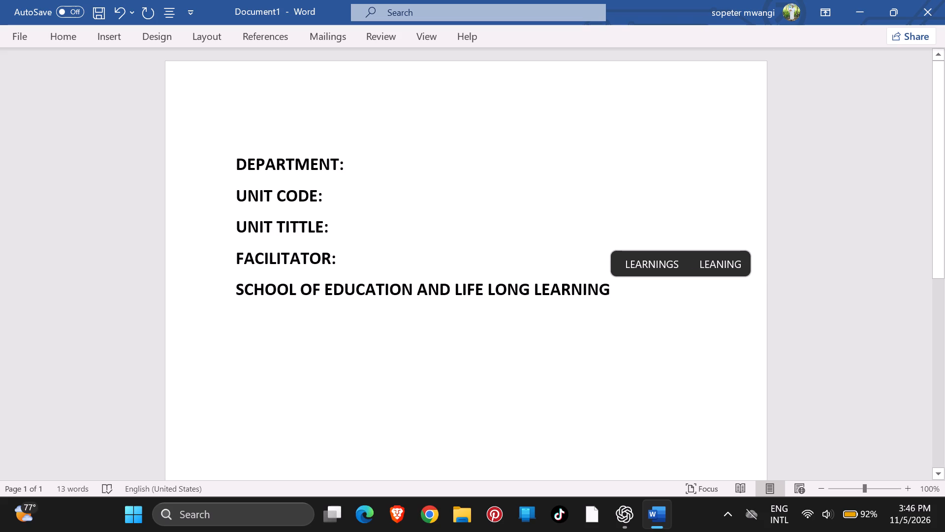
Copy the whole title line below "FACILITATOR:" and paste it as its own line above "DEPARTMENT:".
drag(610, 289, 573, 297)
drag(236, 289, 257, 281)
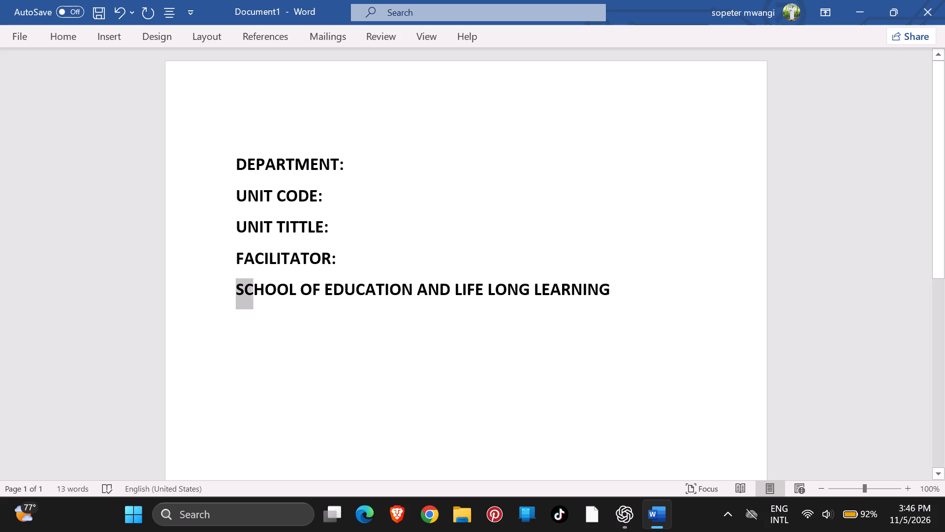
drag(257, 281, 589, 285)
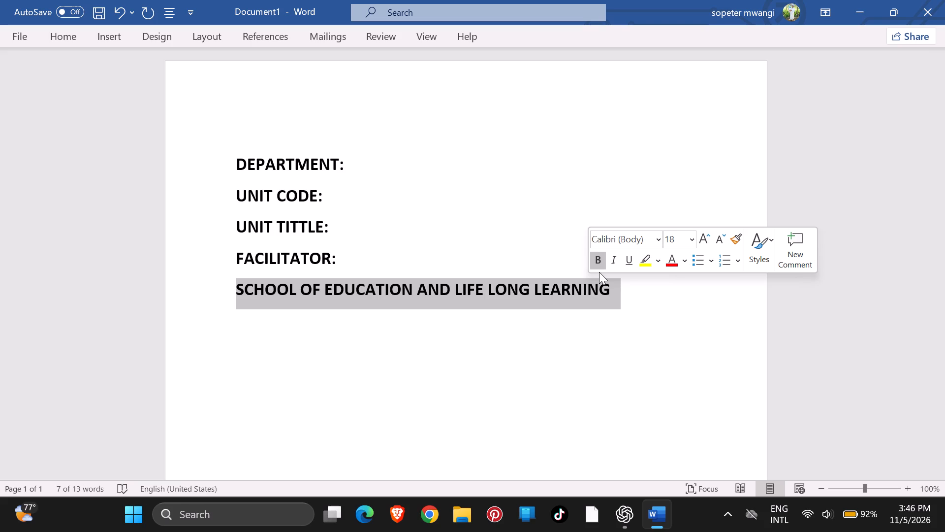
key(ctrl+c)
key(ctrl+c)
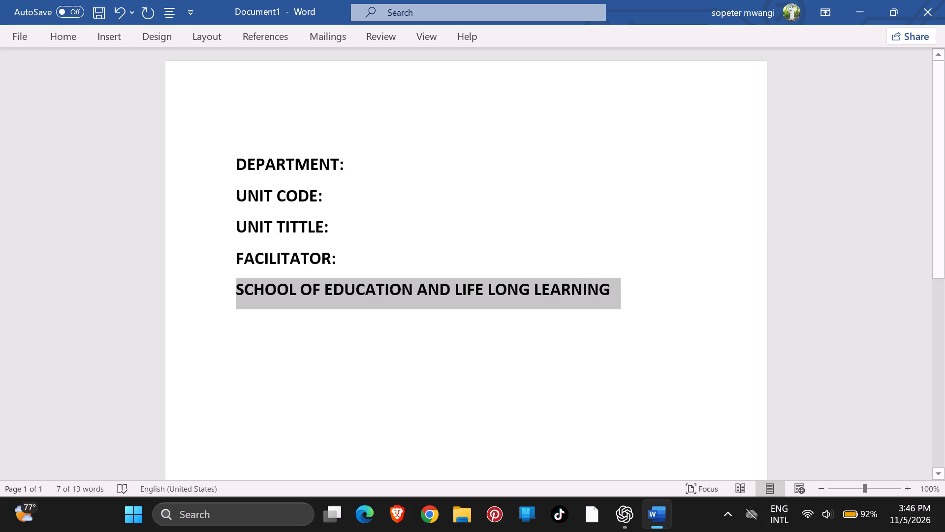
click(355, 161)
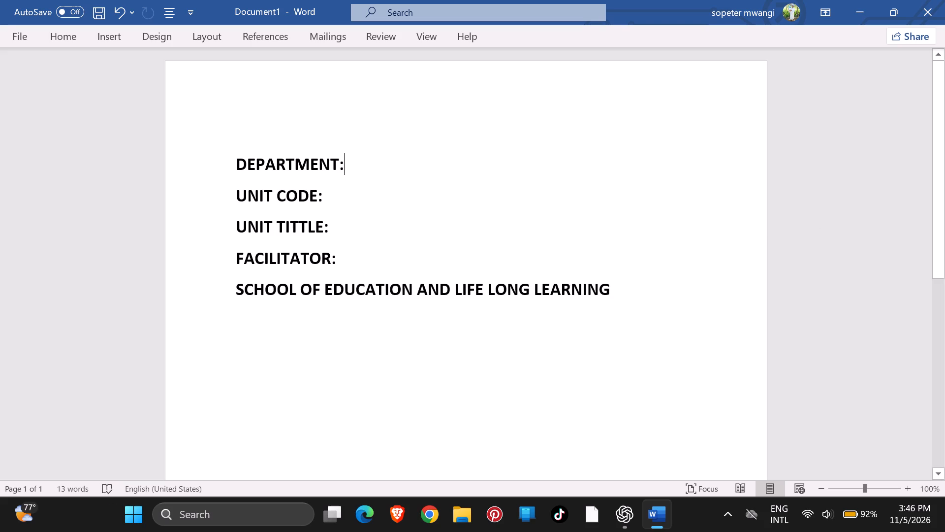
click(234, 161)
key(ctrl+v)
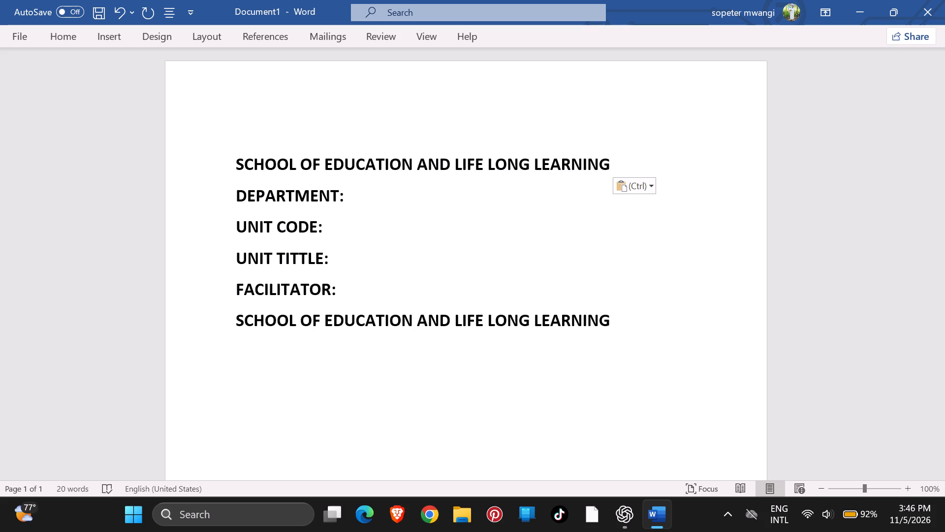
Delete the duplicate title "SCHOOL OF EDUCATION AND LIFE LONG LEARNING" below "FACILITATOR:", leaving that line empty.
click(616, 321)
key(BackSpace)
key(BackSpace)
key(BackSpace)
key(BackSpace)
key(BackSpace)
key(BackSpace)
key(BackSpace)
key(BackSpace)
key(BackSpace)
key(BackSpace)
key(BackSpace)
key(BackSpace)
key(BackSpace)
key(BackSpace)
key(BackSpace)
key(BackSpace)
key(BackSpace)
key(BackSpace)
key(BackSpace)
key(BackSpace)
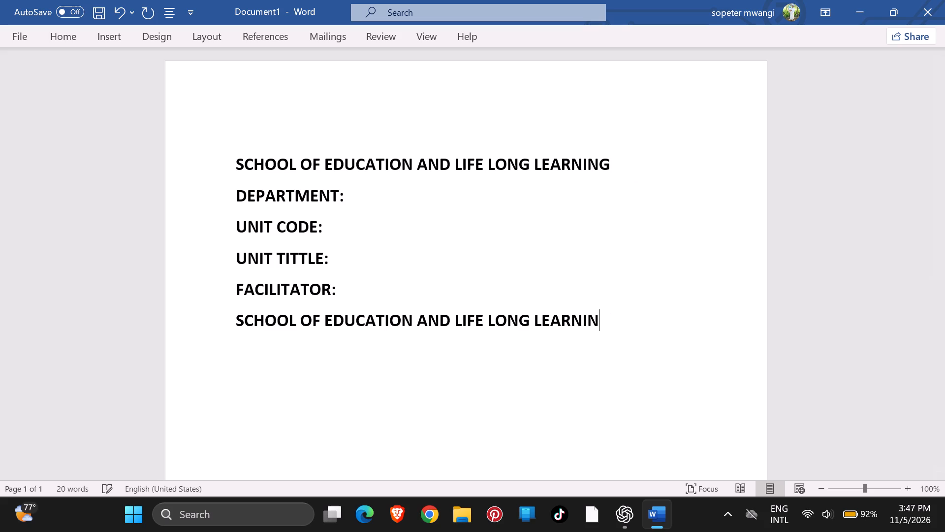
key(BackSpace)
key(BackSpace)
key(BackSpace)
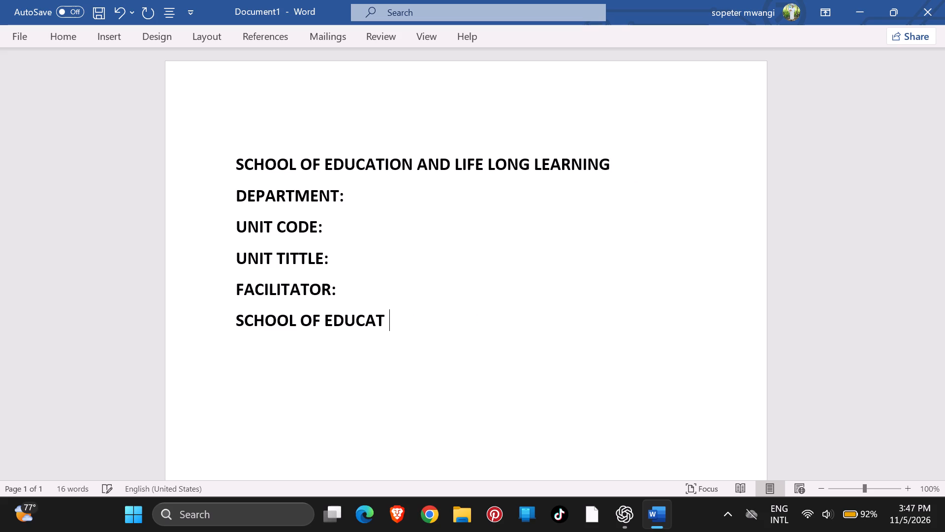
key(BackSpace)
key(BackSpace)
key(BackSpace)
key(BackSpace)
key(BackSpace)
key(BackSpace)
key(BackSpace)
key(BackSpace)
key(BackSpace)
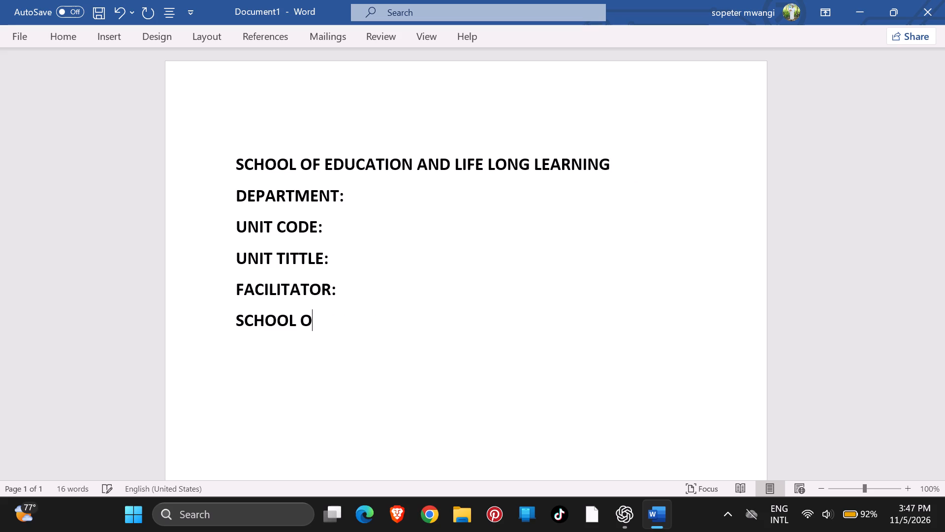
key(BackSpace)
key(BackSpace)
key(BackSpace)
key(BackSpace)
key(BackSpace)
key(BackSpace)
key(BackSpace)
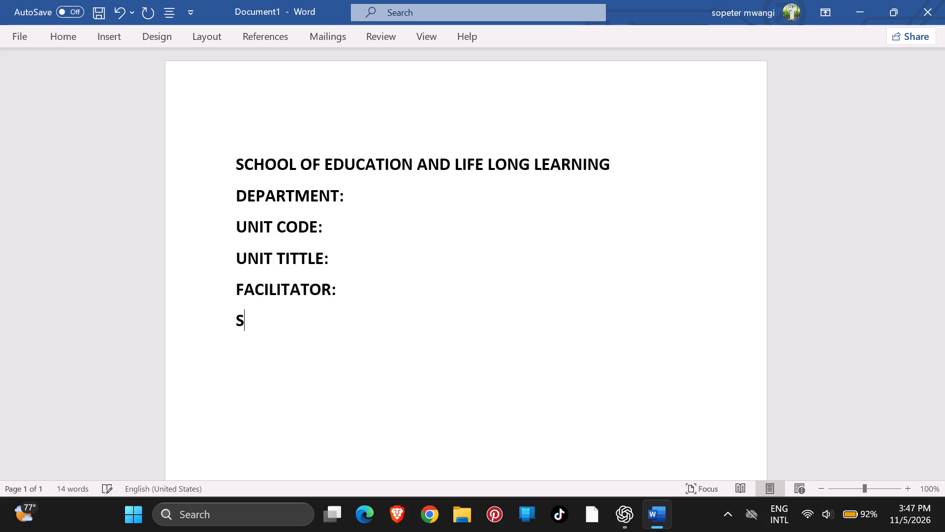
key(BackSpace)
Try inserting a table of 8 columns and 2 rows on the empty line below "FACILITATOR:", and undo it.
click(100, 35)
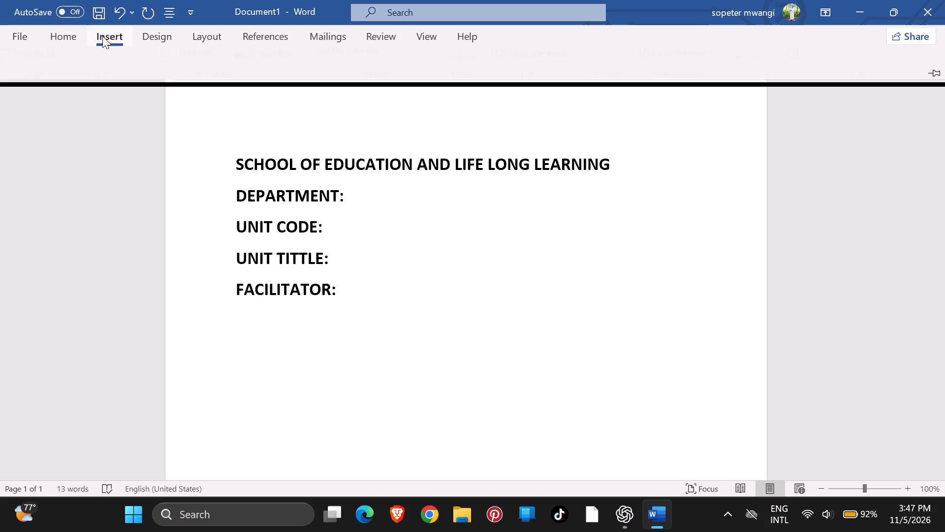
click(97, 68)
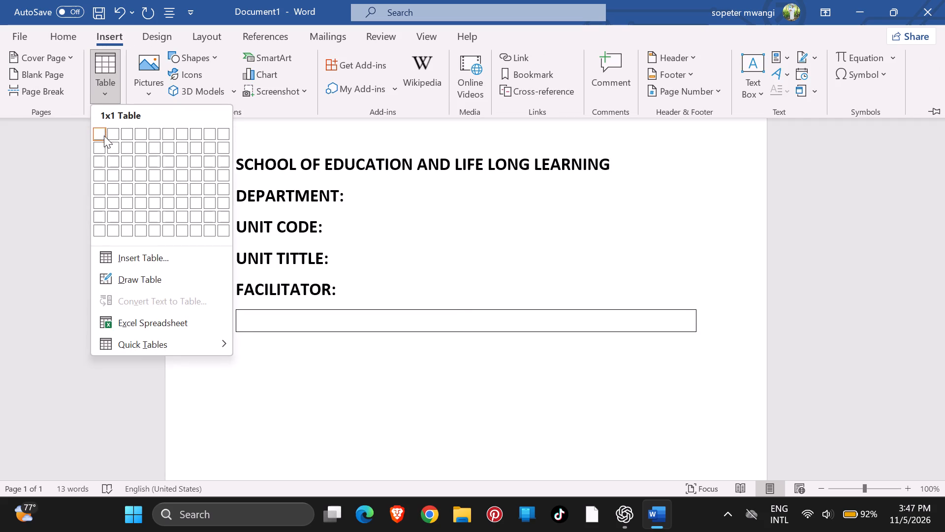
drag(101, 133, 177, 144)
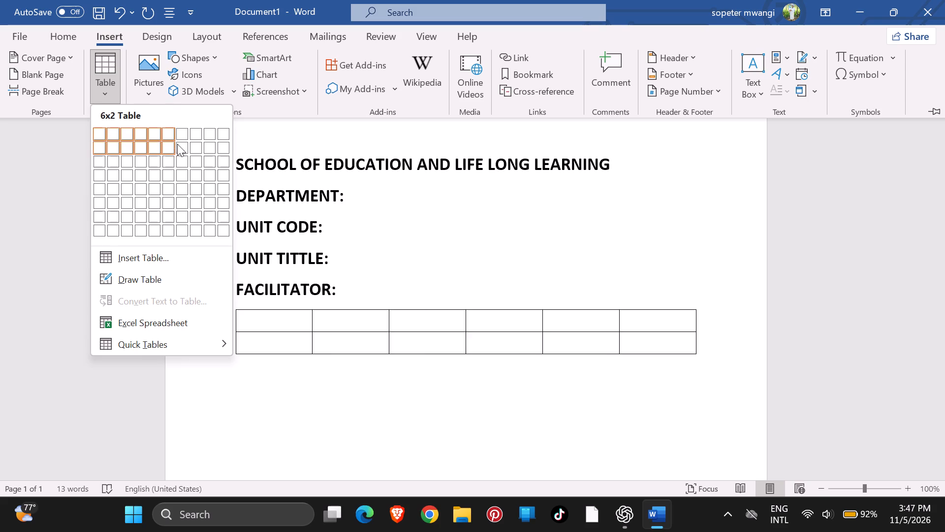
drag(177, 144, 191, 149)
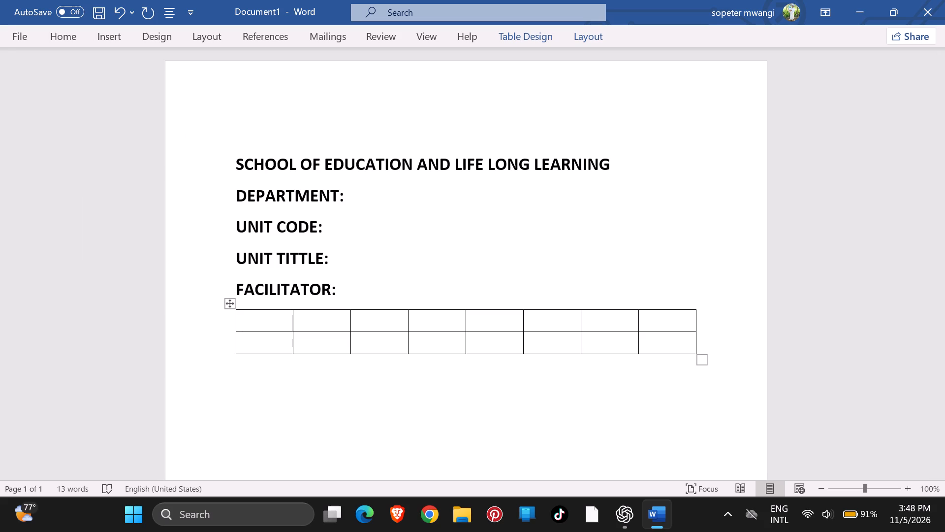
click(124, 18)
Insert a table of 4 columns and 8 rows on the empty line below "FACILITATOR:".
click(104, 33)
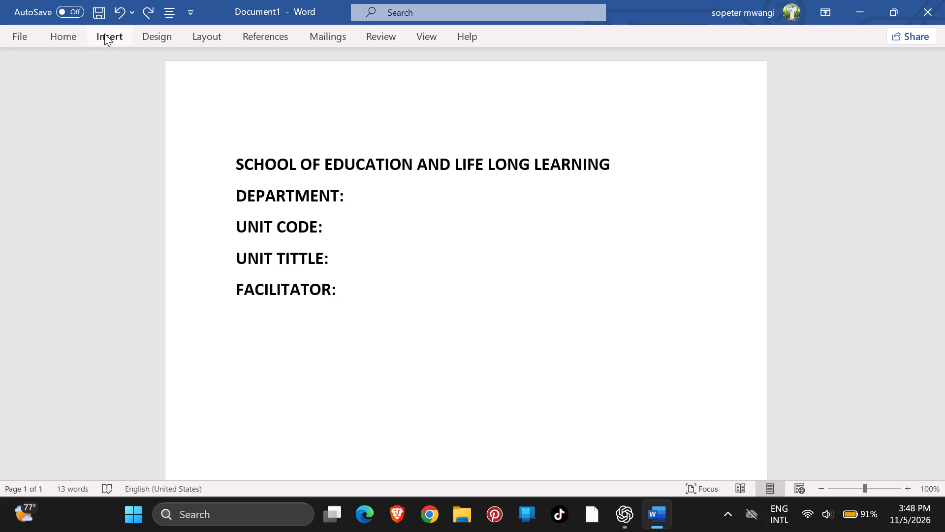
click(106, 68)
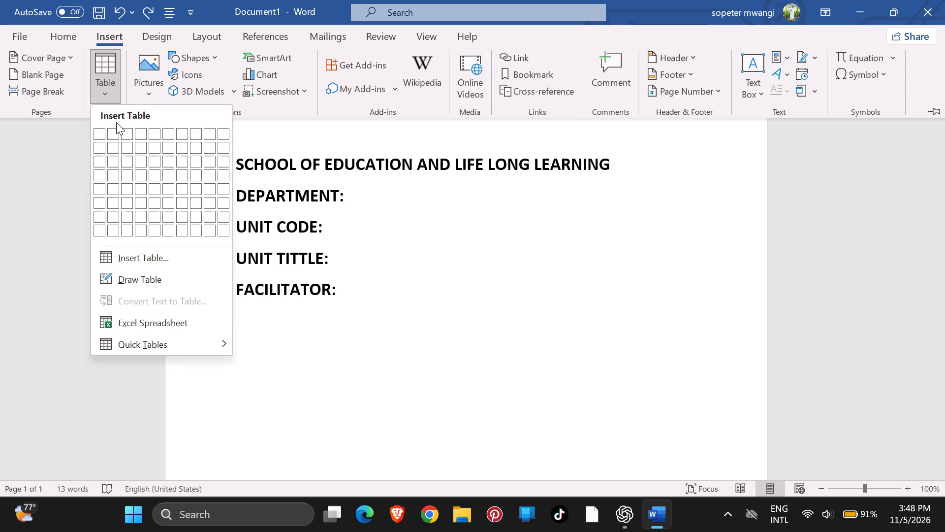
drag(101, 134, 123, 134)
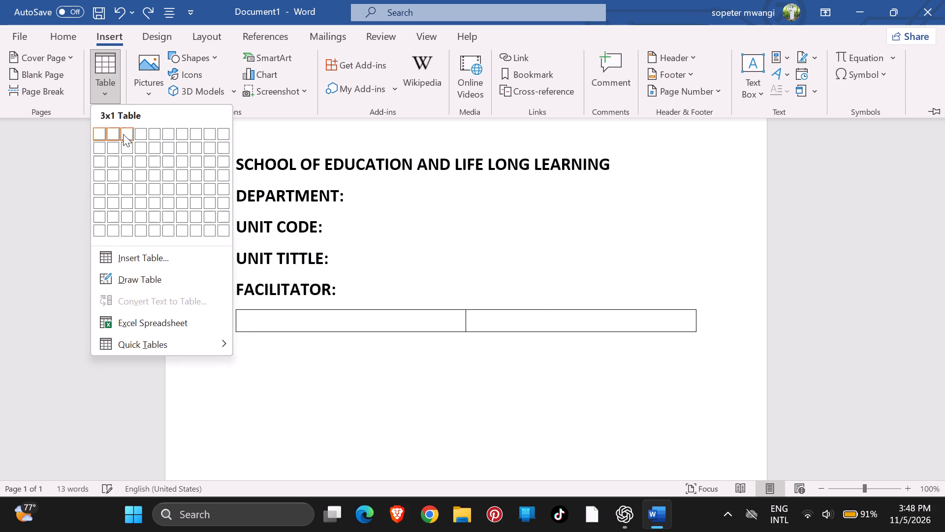
drag(123, 134, 135, 134)
drag(135, 134, 137, 200)
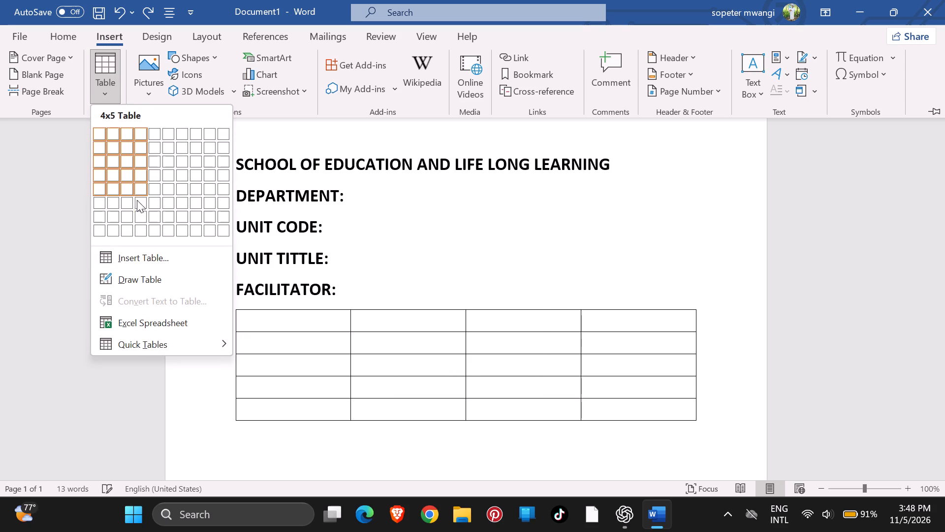
drag(137, 200, 143, 229)
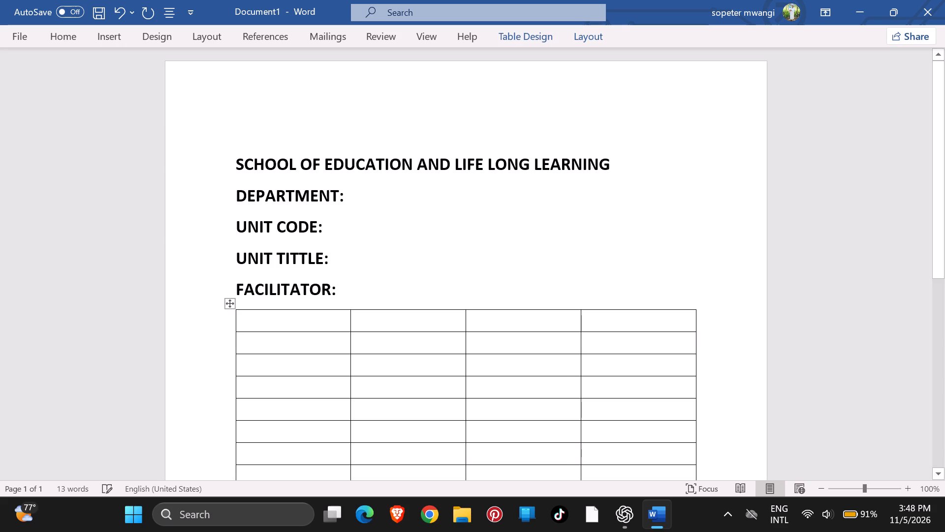
Add three rows below the last row of the table.
scroll(386, 258, down, 3)
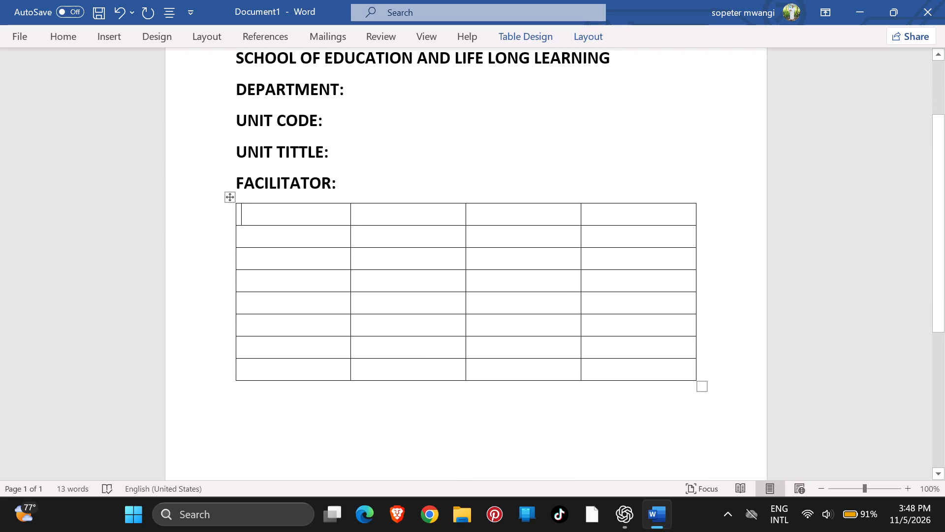
scroll(384, 249, down, 2)
drag(251, 298, 310, 303)
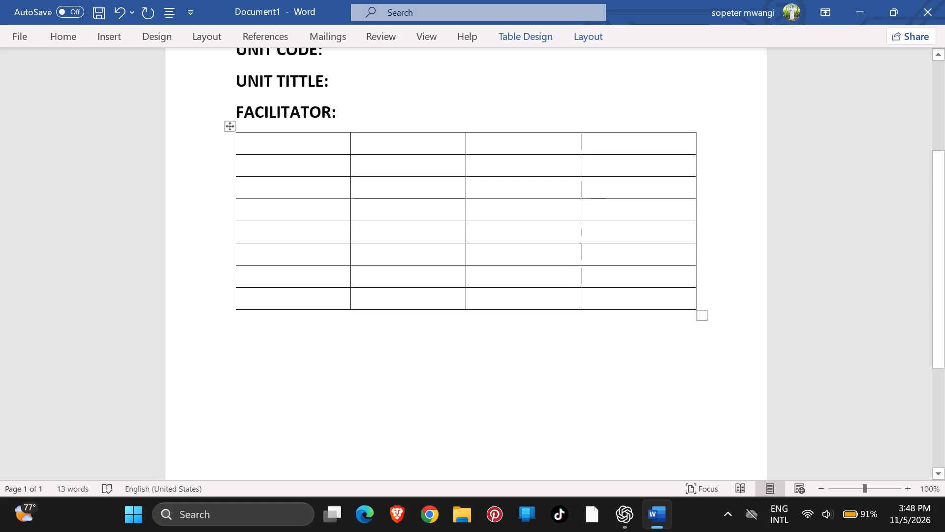
drag(247, 299, 278, 292)
click(241, 295)
drag(242, 295, 264, 296)
drag(264, 296, 624, 310)
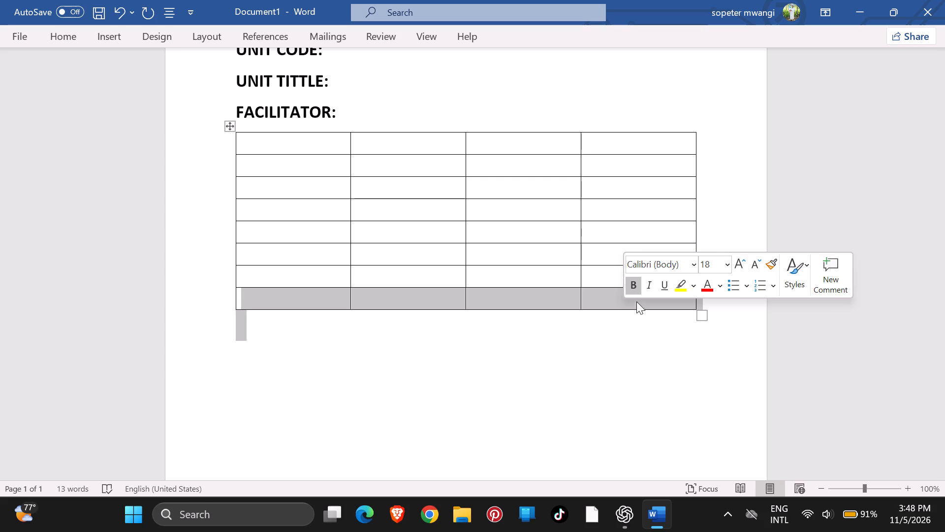
click(287, 322)
click(278, 301)
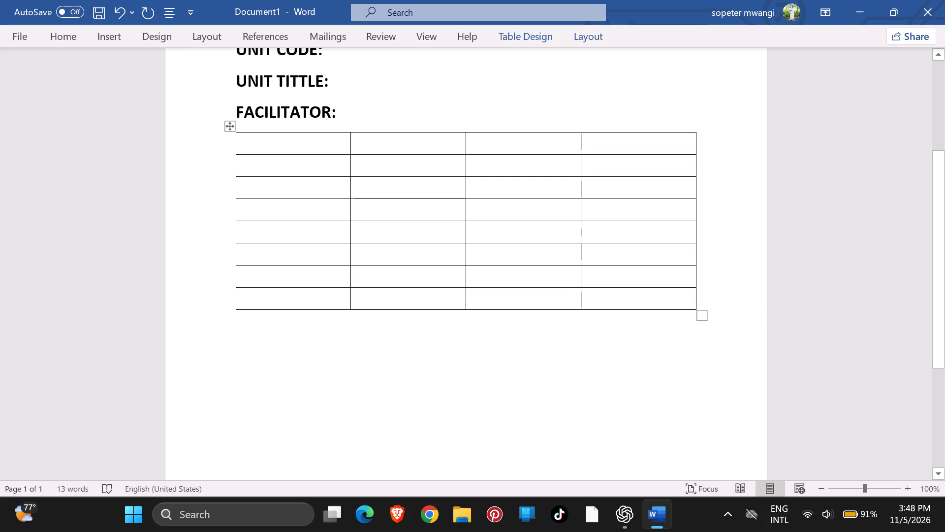
click(260, 298)
click(256, 299)
drag(256, 299, 277, 298)
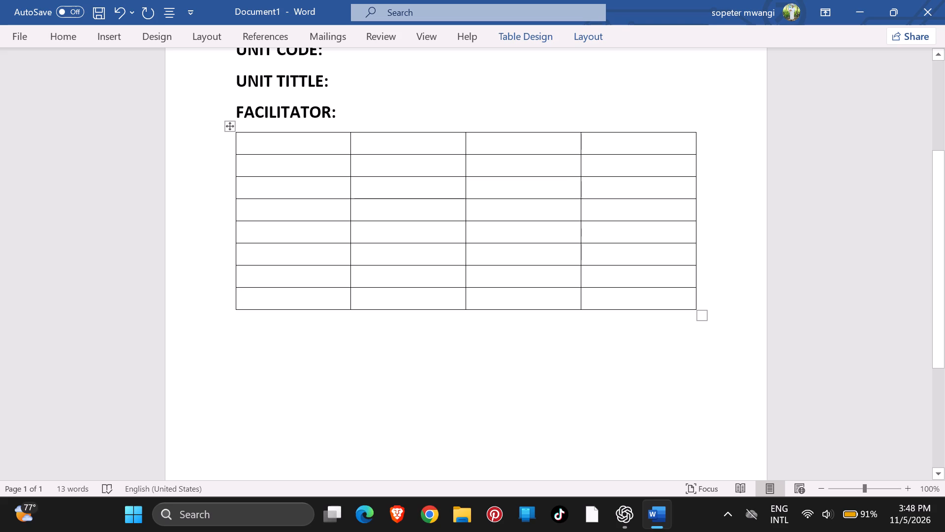
double_click(260, 298)
drag(260, 298, 292, 297)
double_click(245, 299)
drag(245, 298, 301, 299)
drag(301, 299, 435, 298)
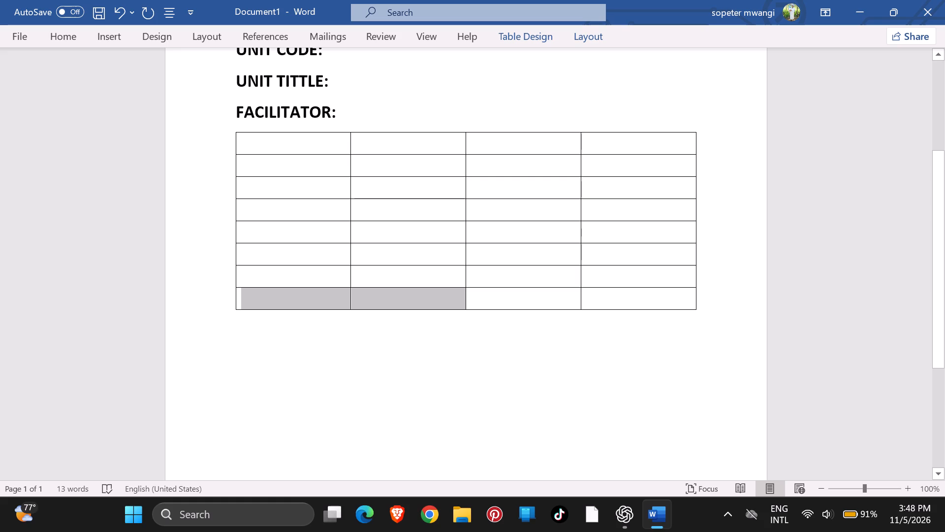
drag(435, 298, 570, 297)
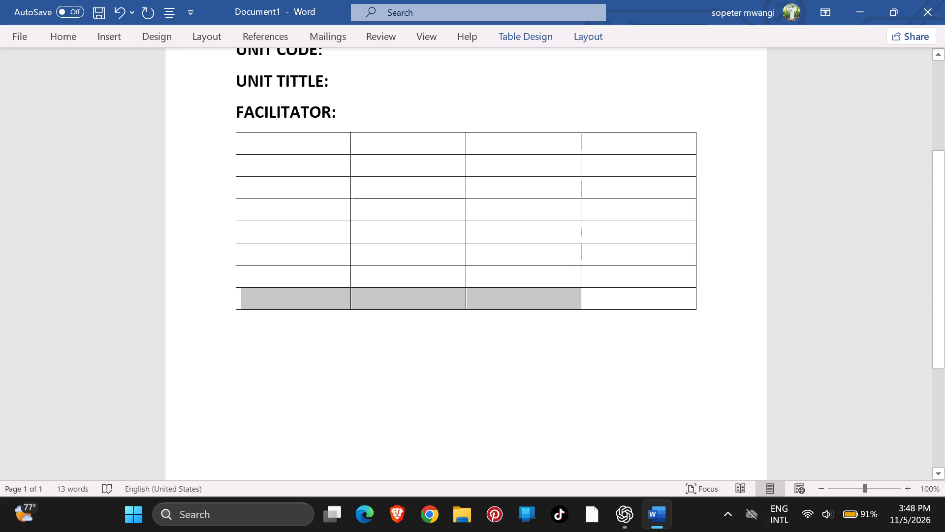
drag(570, 297, 582, 295)
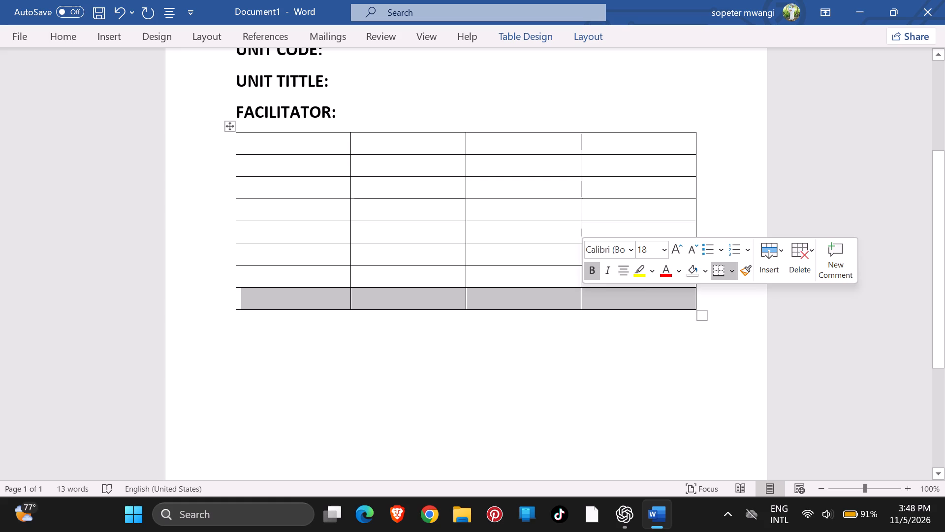
click(767, 253)
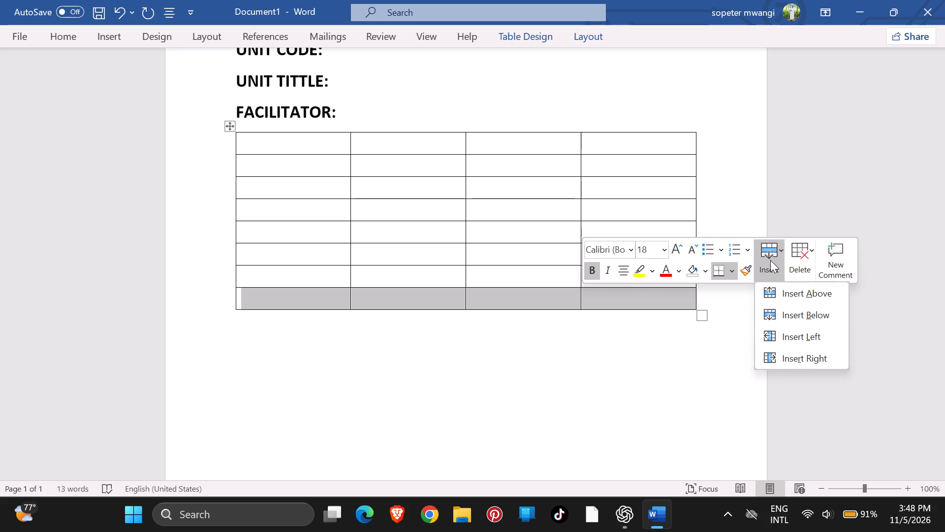
click(784, 310)
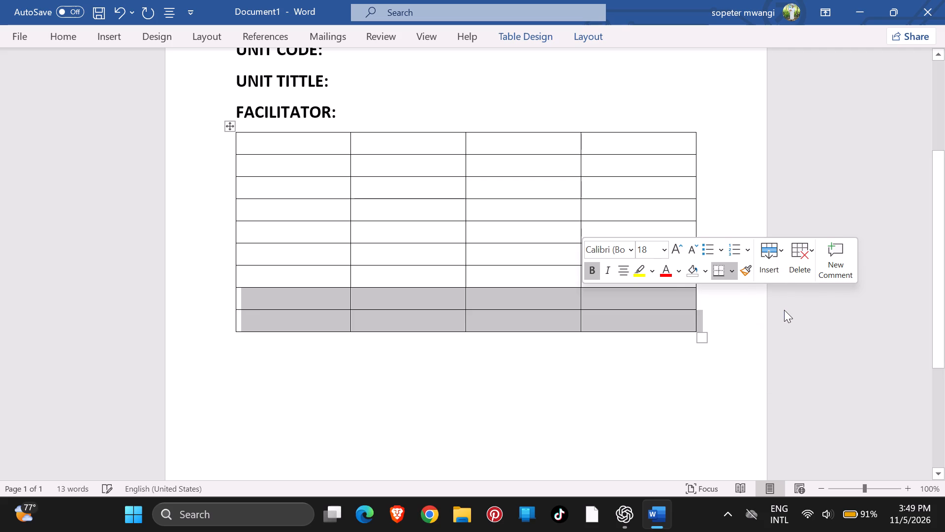
click(768, 270)
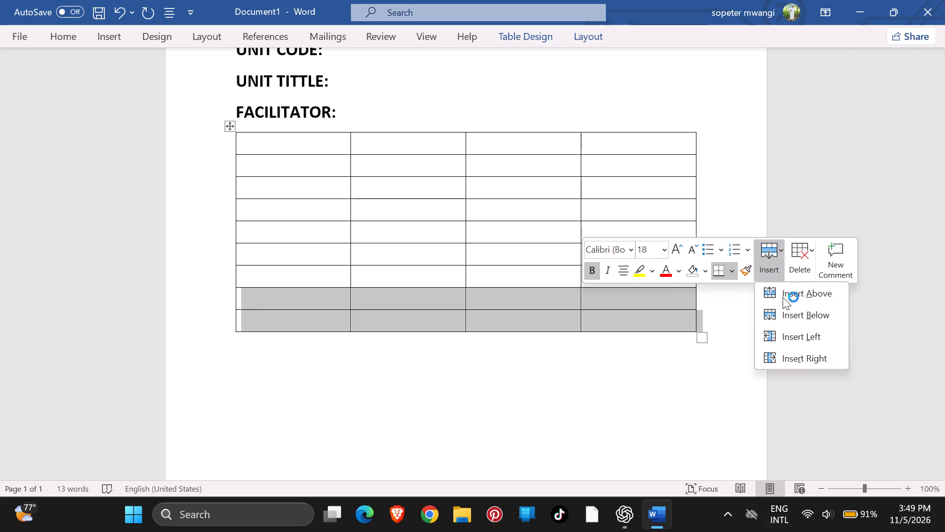
click(797, 316)
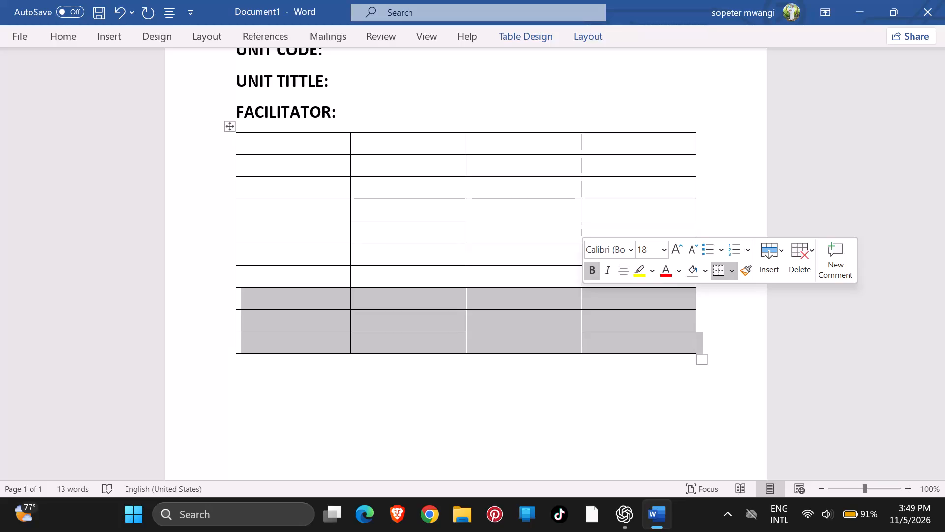
click(768, 260)
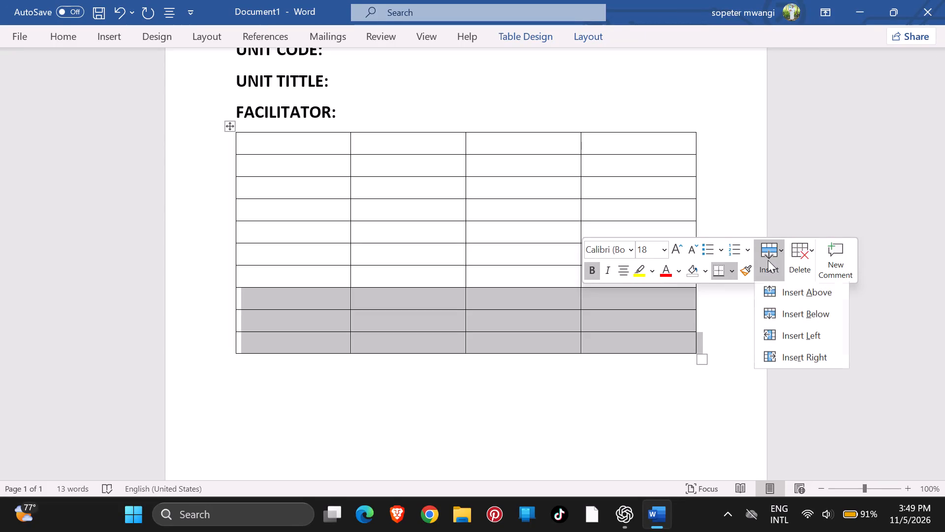
click(793, 312)
click(750, 328)
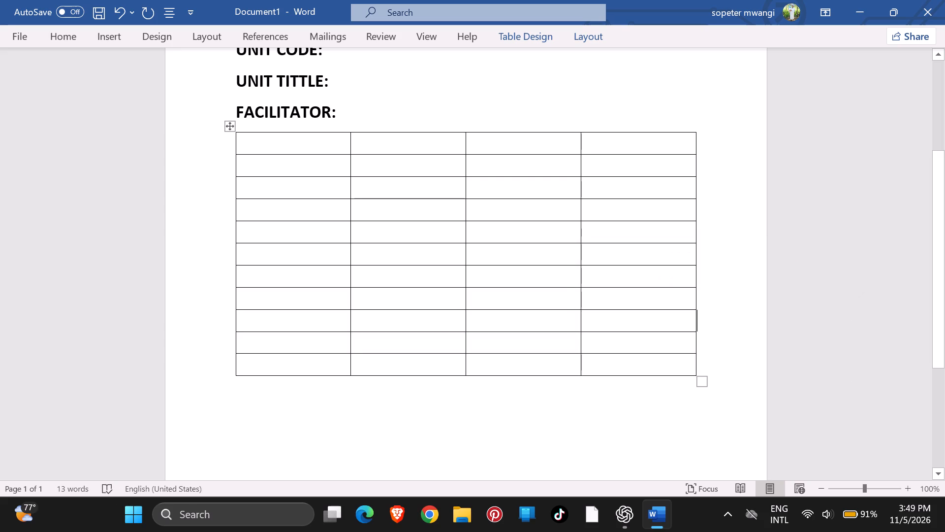
Enter the headings NO, NAME and REGISTRATION NO in the first three cells of the table's top row.
click(257, 145)
text(NO)
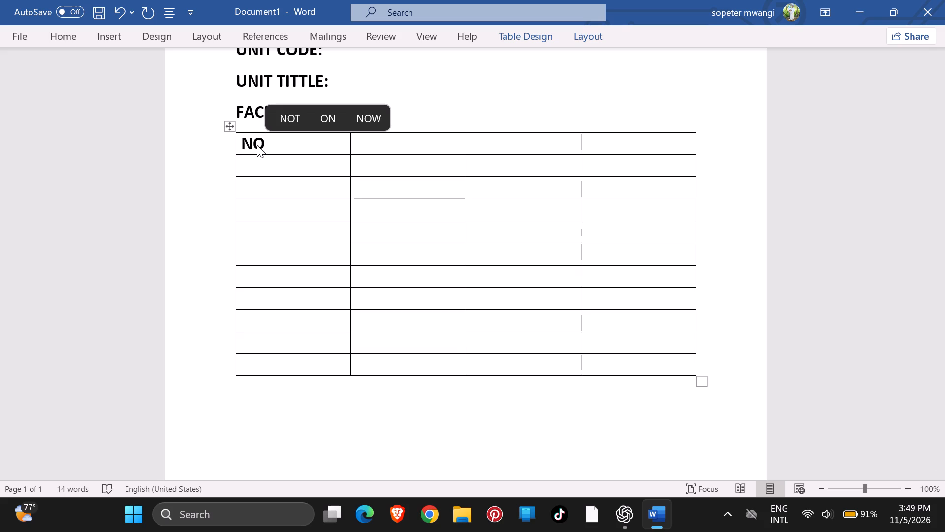
click(358, 141)
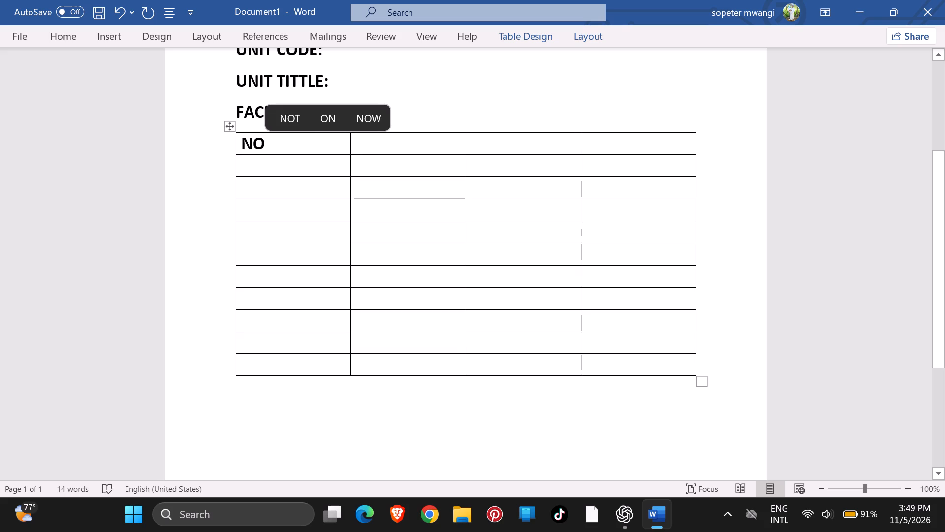
click(375, 146)
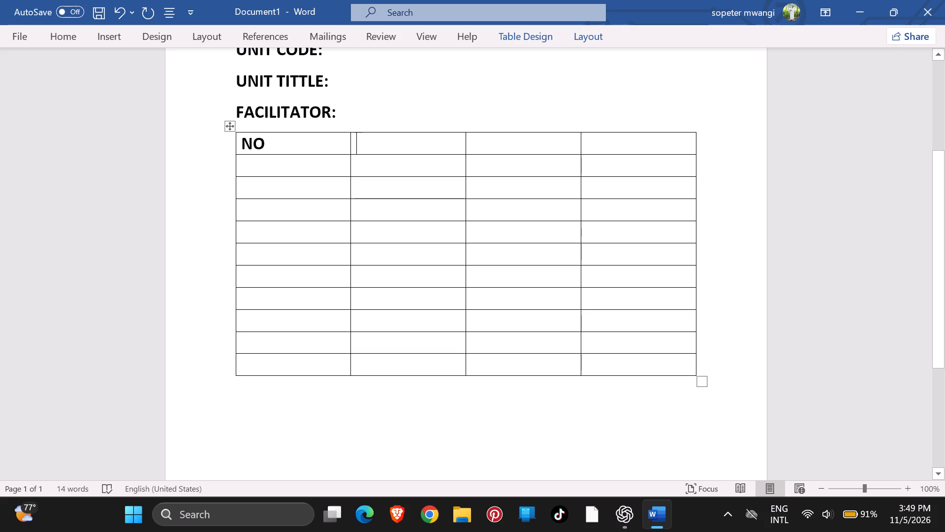
text(NA)
text(ME)
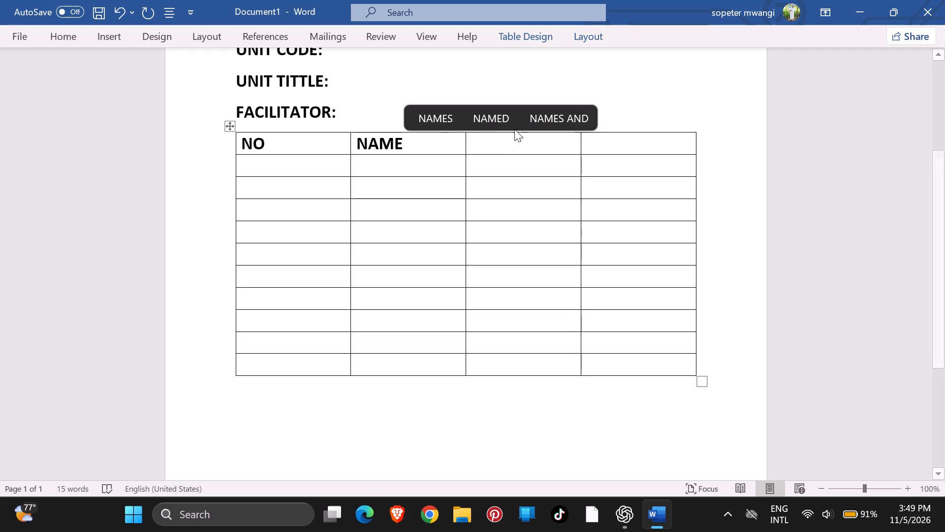
click(486, 145)
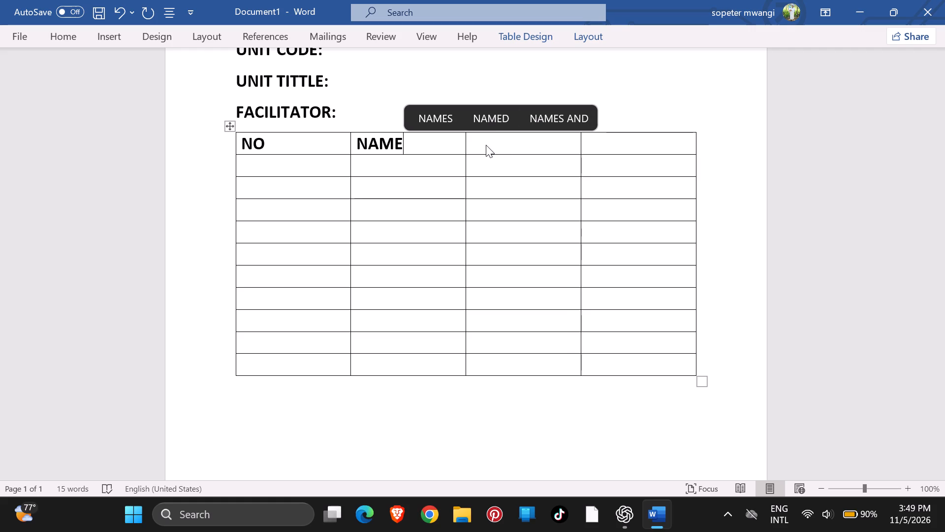
click(486, 150)
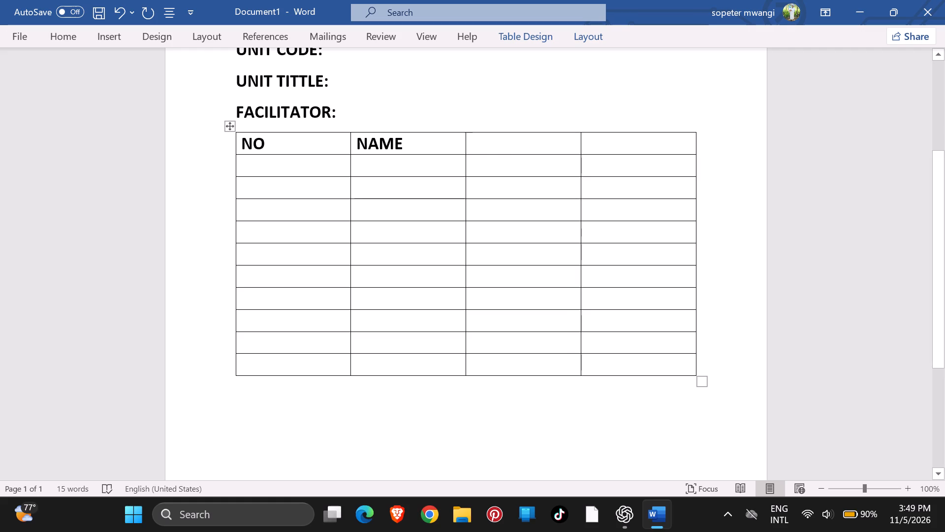
text(RE)
text(GISTRA)
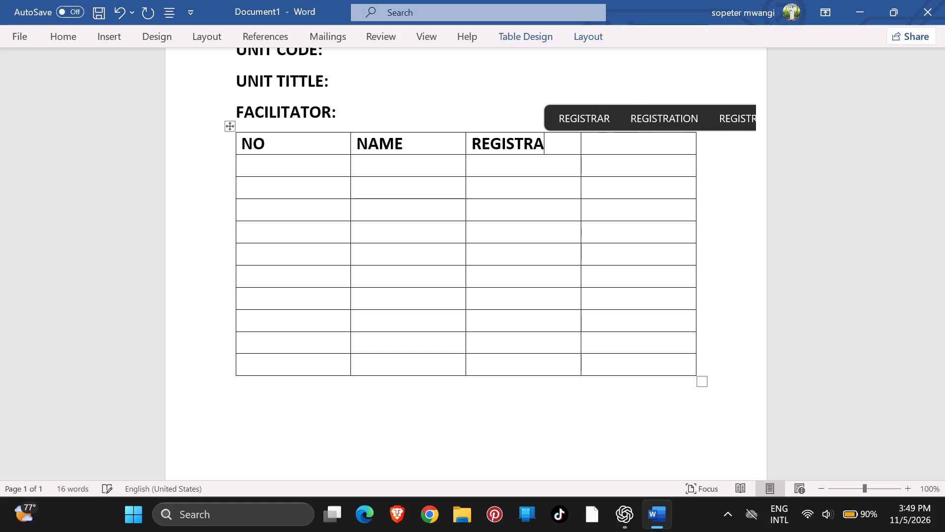
text(TION)
key(space)
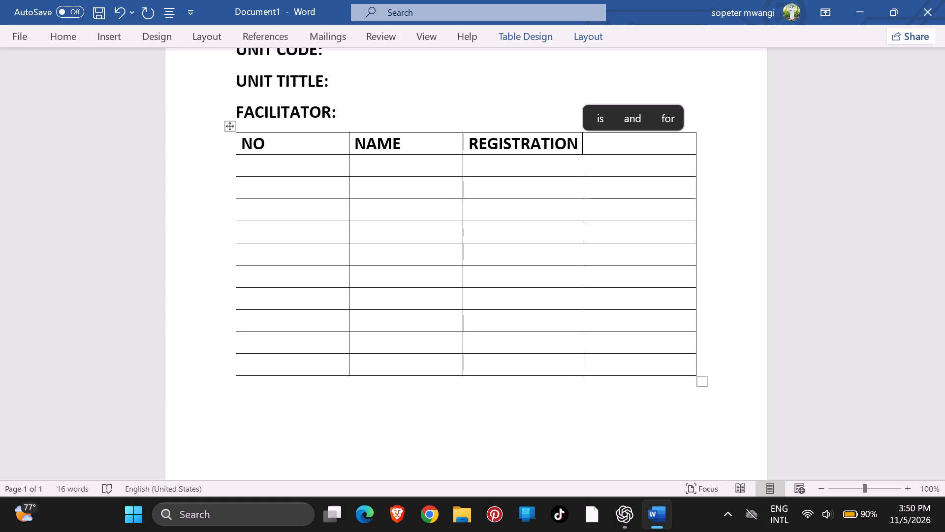
key(n)
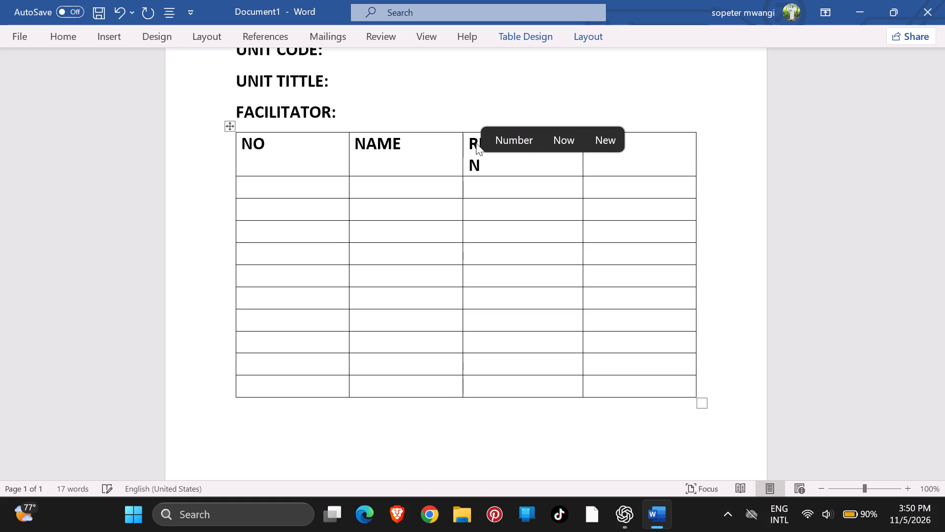
key(o)
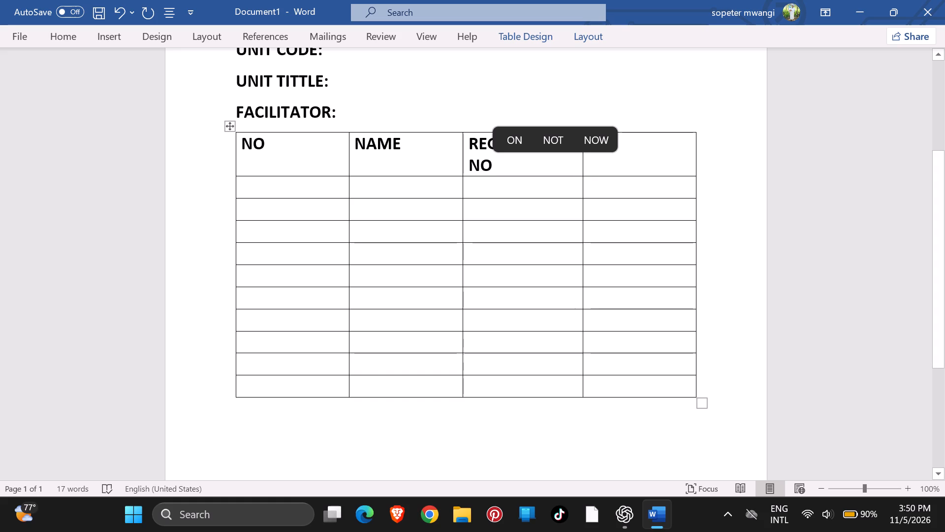
Widen the third column so that its heading "REGISTRATION NO" fits on one line.
click(531, 187)
click(511, 168)
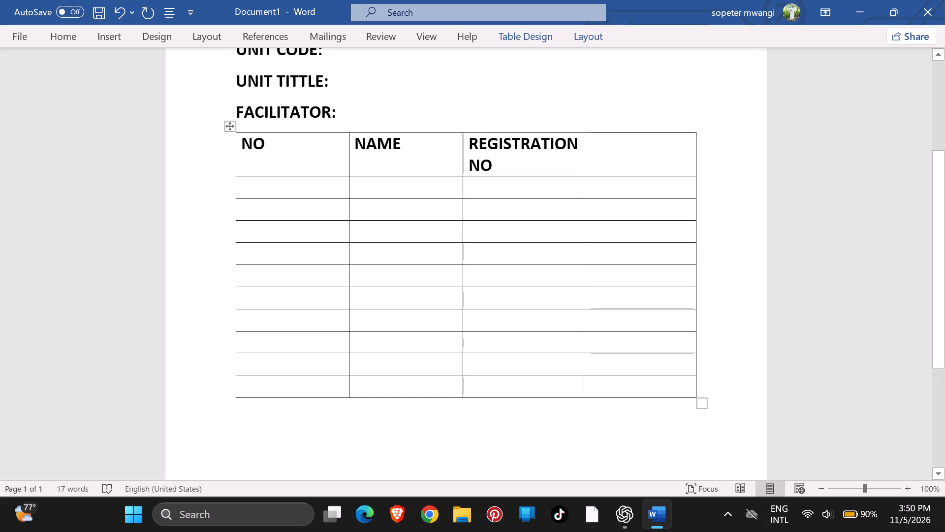
drag(583, 156, 588, 156)
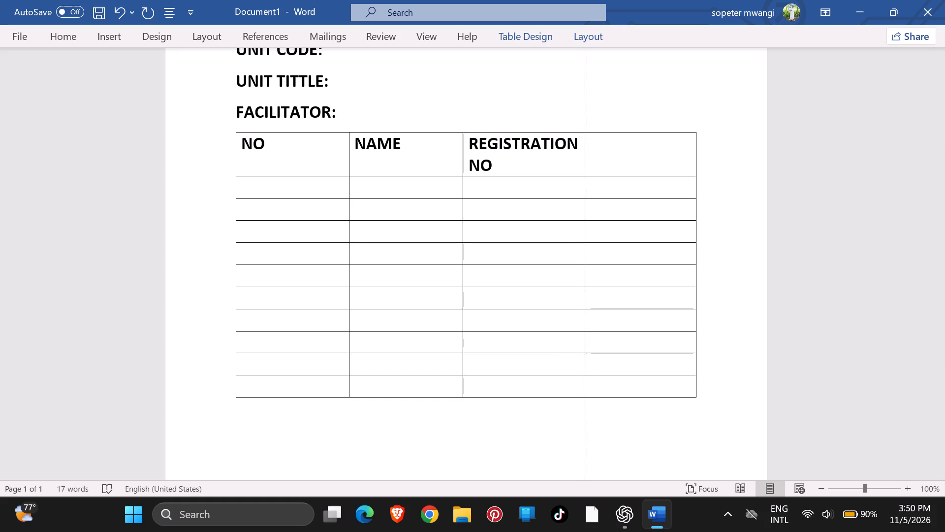
drag(588, 156, 594, 155)
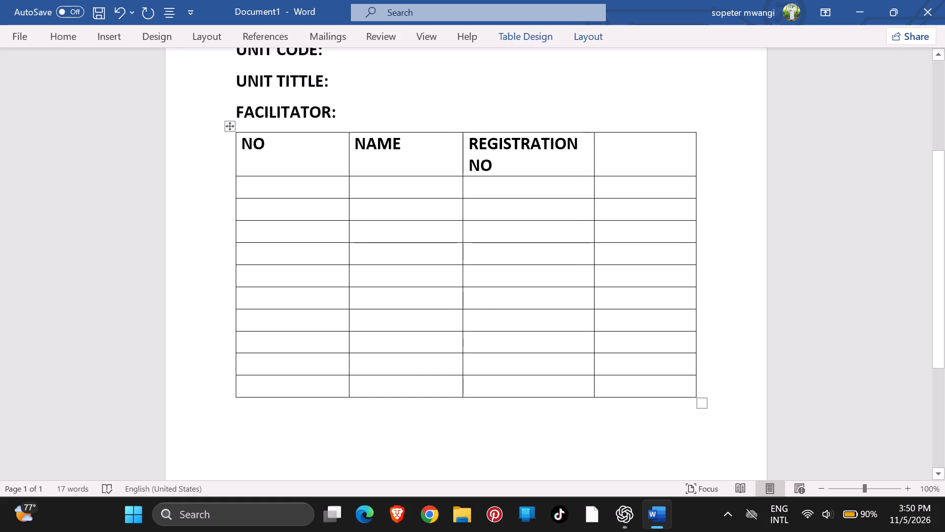
drag(594, 155, 611, 152)
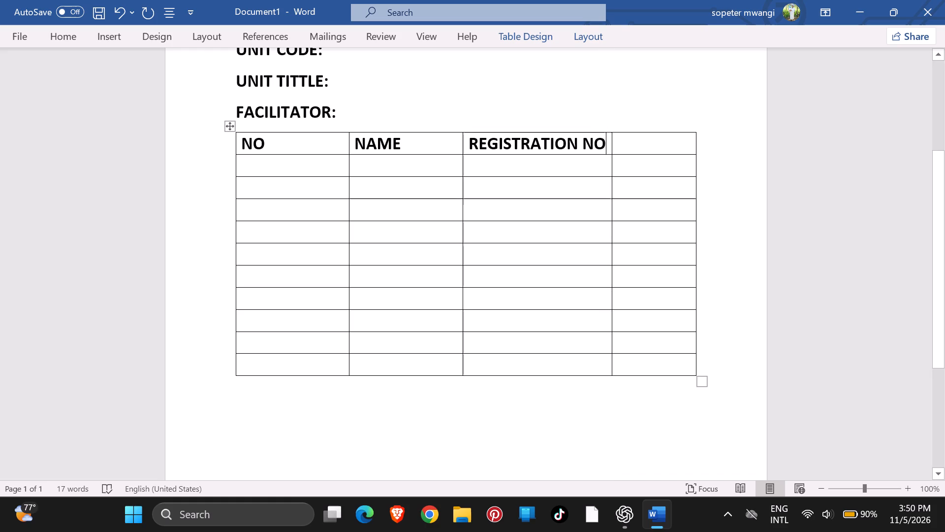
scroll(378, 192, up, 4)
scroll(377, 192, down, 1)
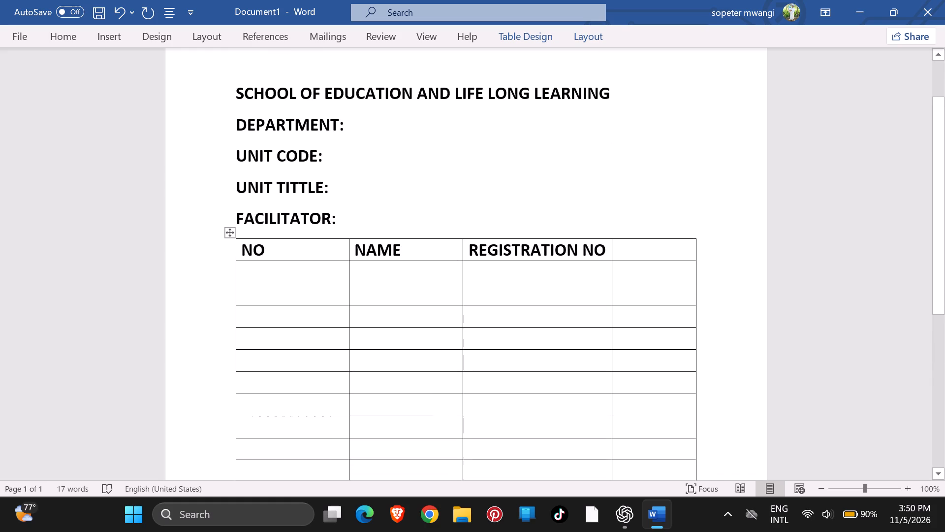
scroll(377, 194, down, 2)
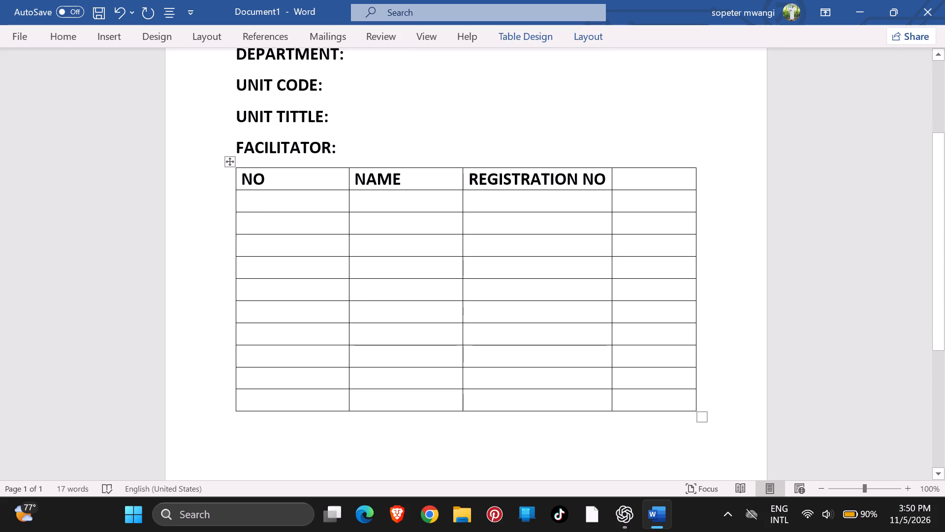
Narrow the table's NO column to slightly wider than its heading, giving the freed width to the NAME column.
drag(348, 200, 332, 203)
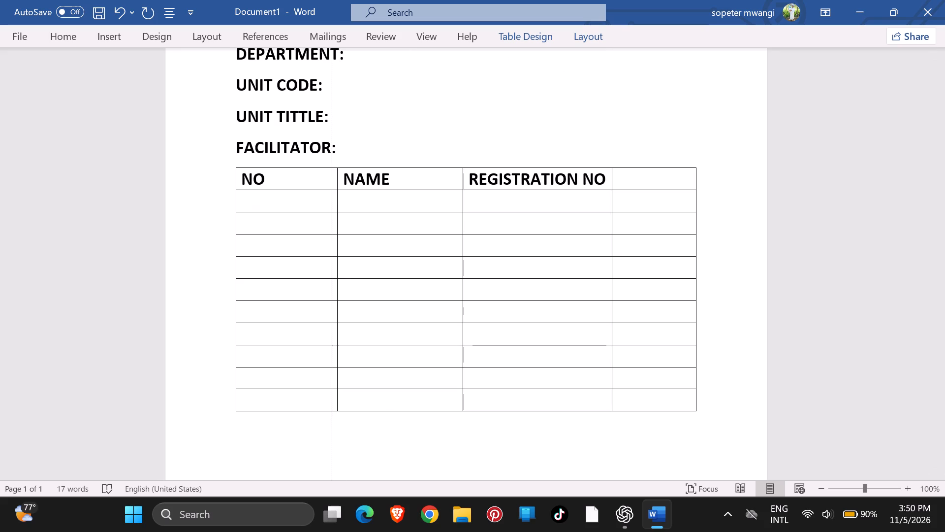
drag(332, 203, 282, 208)
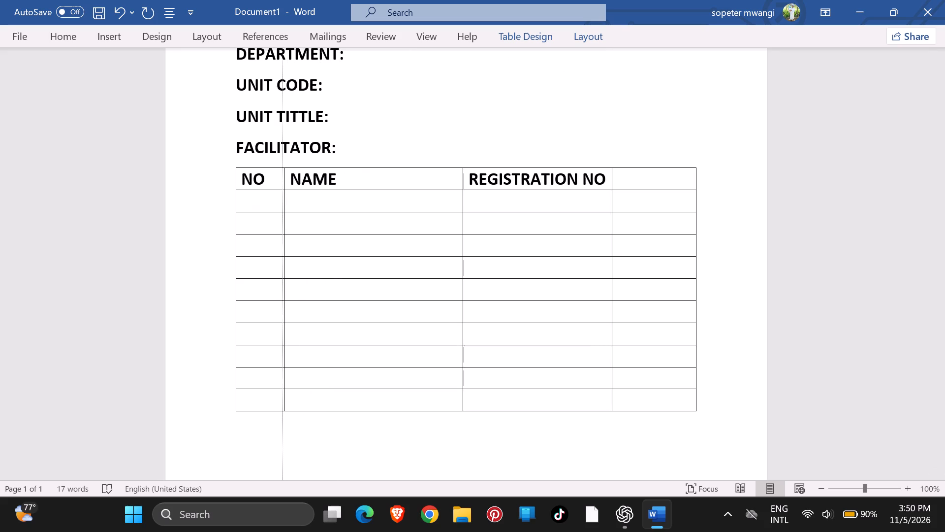
drag(282, 208, 281, 209)
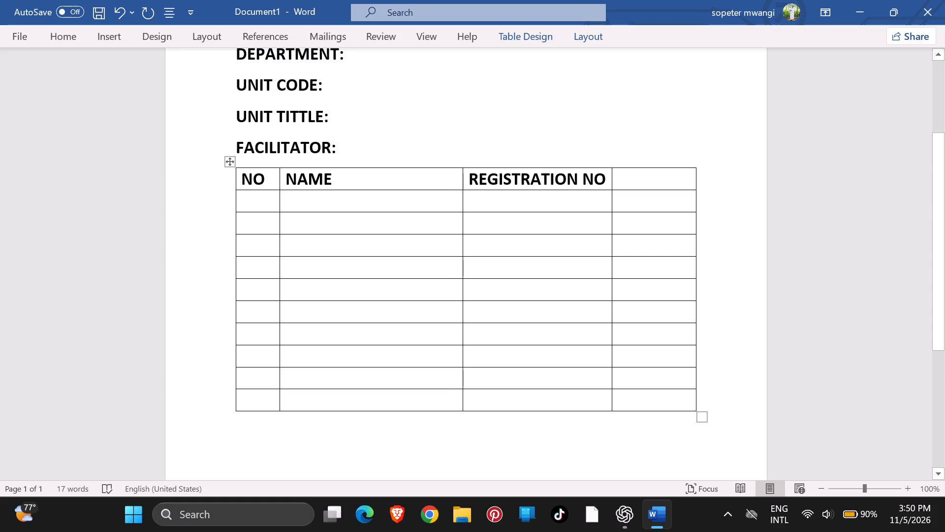
Extend the table into the right page margin and shift its inner column borders rightward, making NAME the widest column.
drag(696, 202, 717, 196)
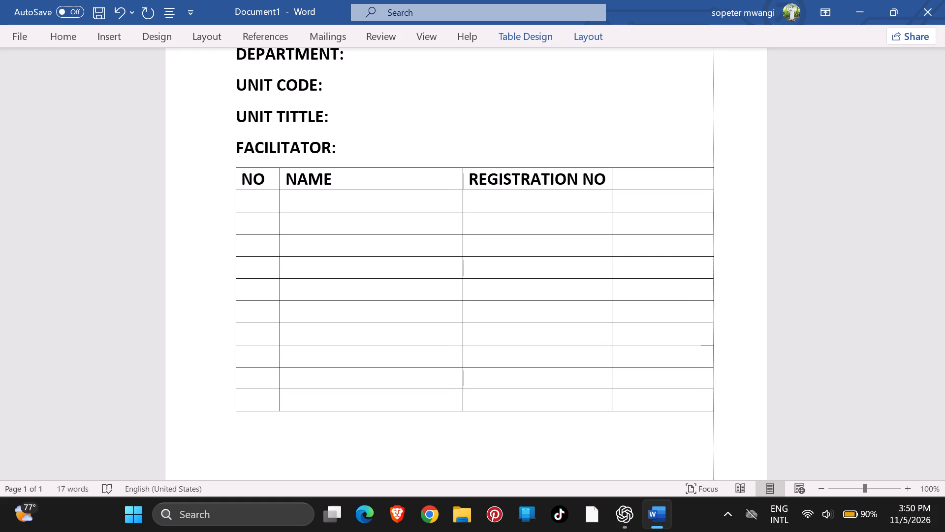
drag(717, 196, 727, 193)
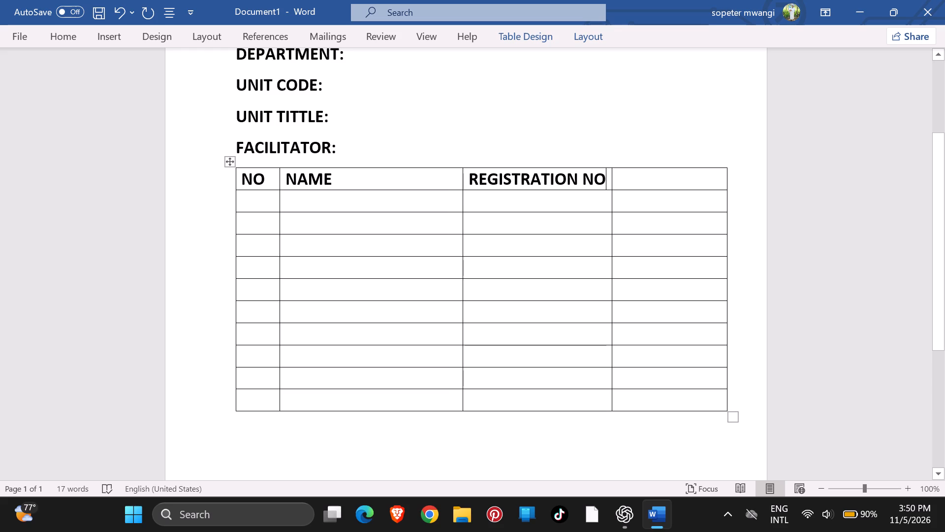
drag(612, 199, 656, 195)
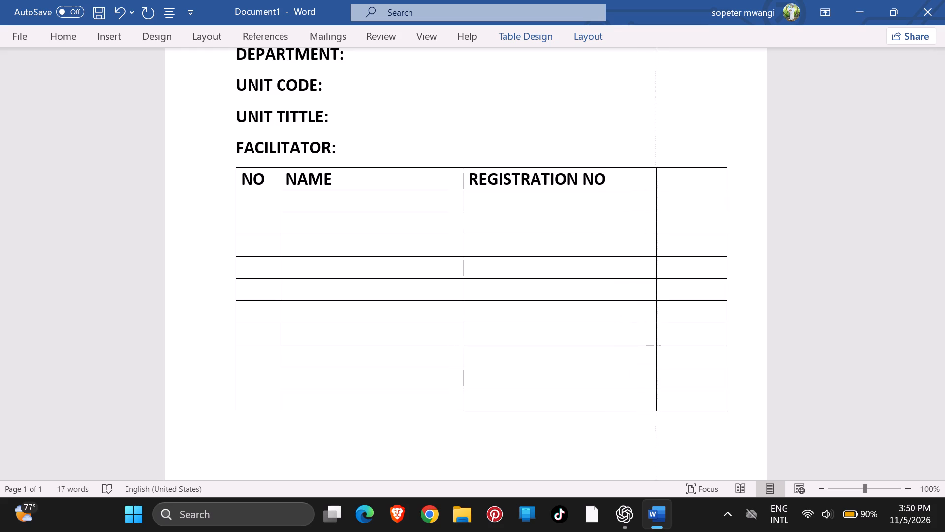
drag(656, 195, 668, 194)
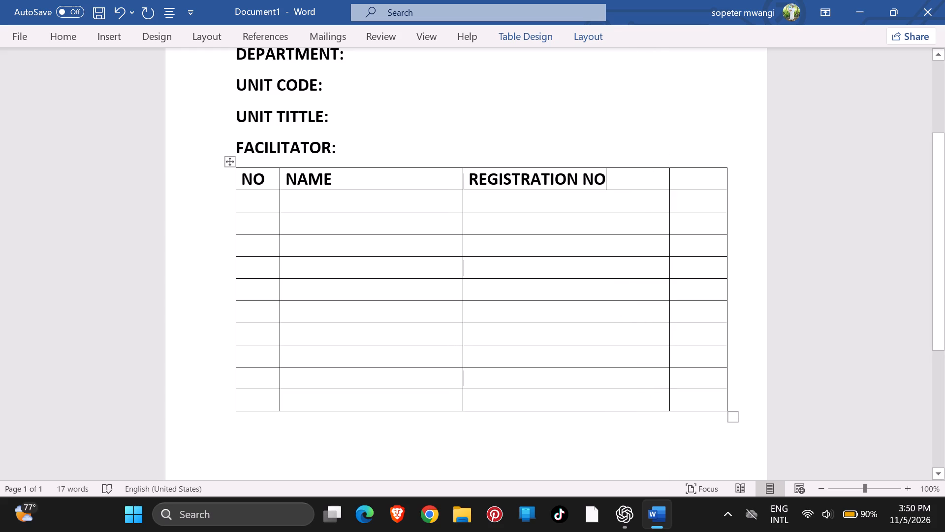
drag(462, 219, 462, 220)
drag(462, 220, 501, 216)
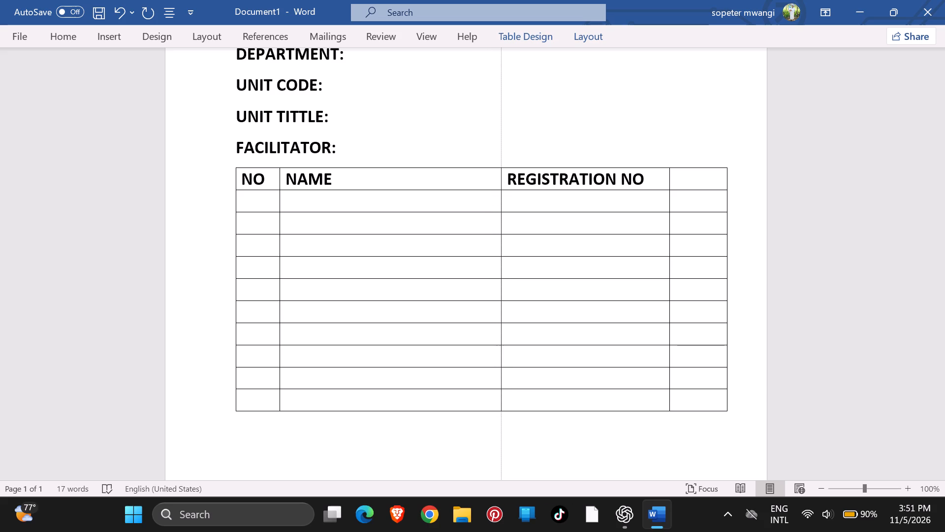
drag(501, 216, 512, 212)
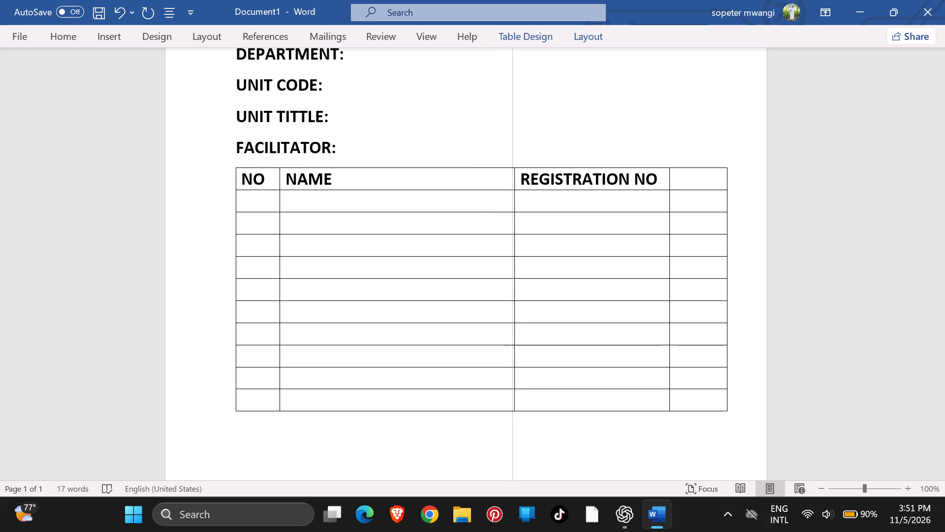
drag(512, 212, 516, 212)
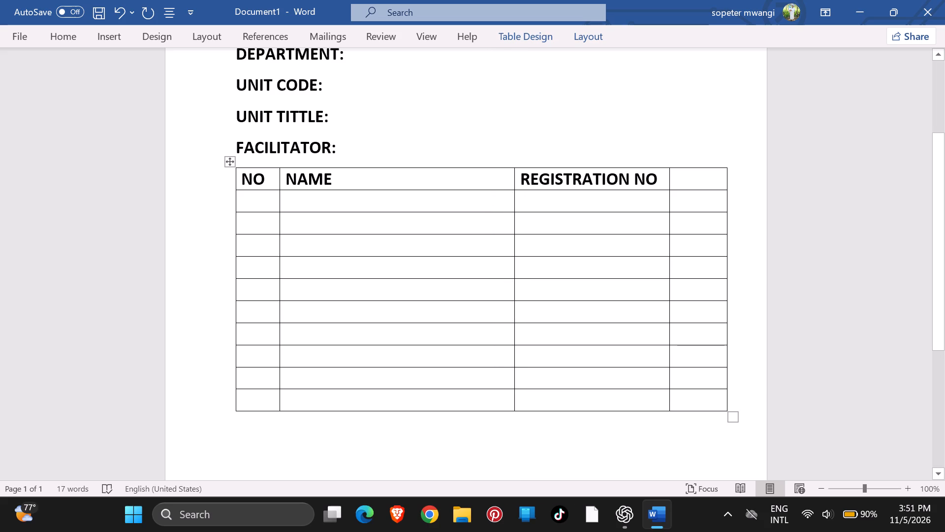
drag(280, 220, 297, 216)
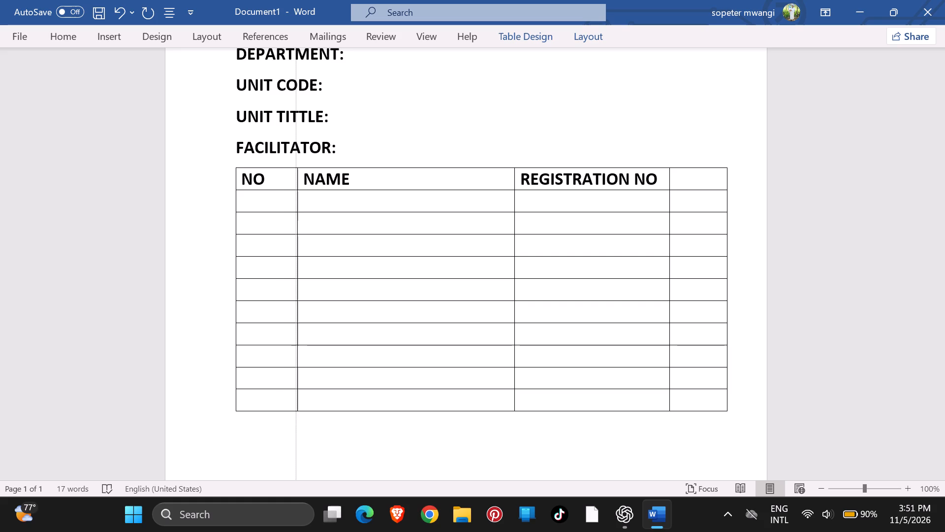
drag(297, 216, 297, 216)
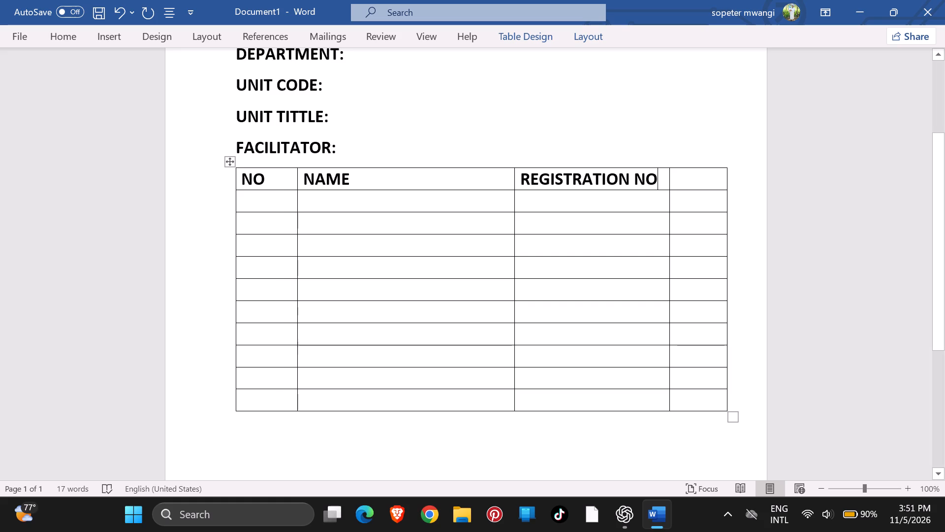
Widen the empty fourth column until the table almost reaches the right edge of the page.
click(724, 204)
drag(727, 198, 737, 197)
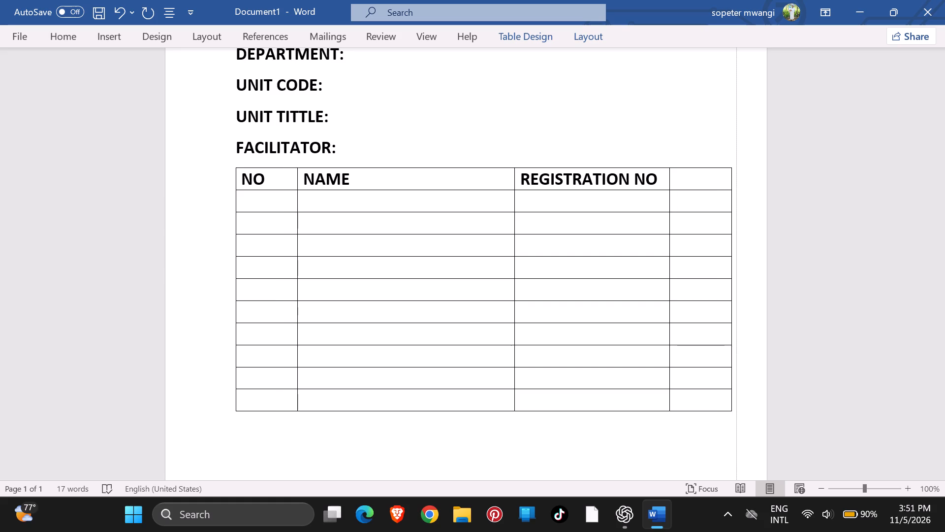
drag(737, 197, 757, 195)
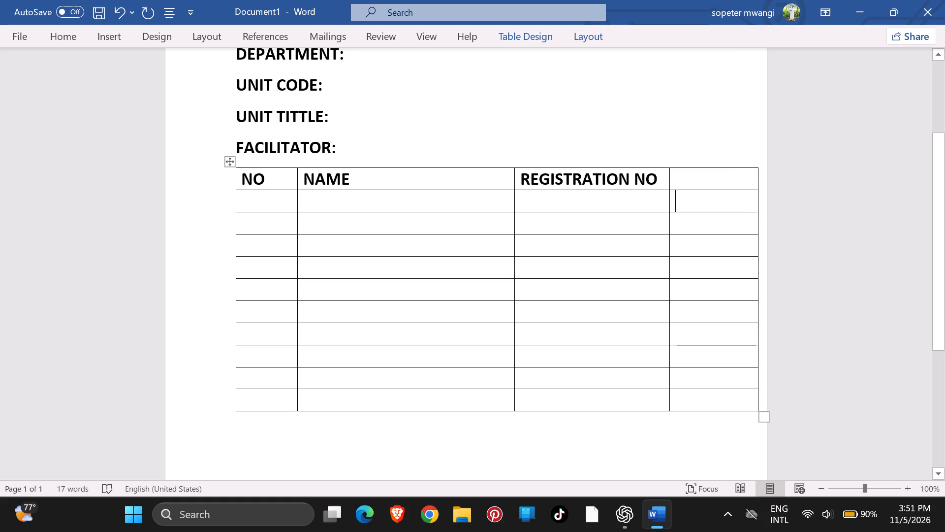
click(758, 196)
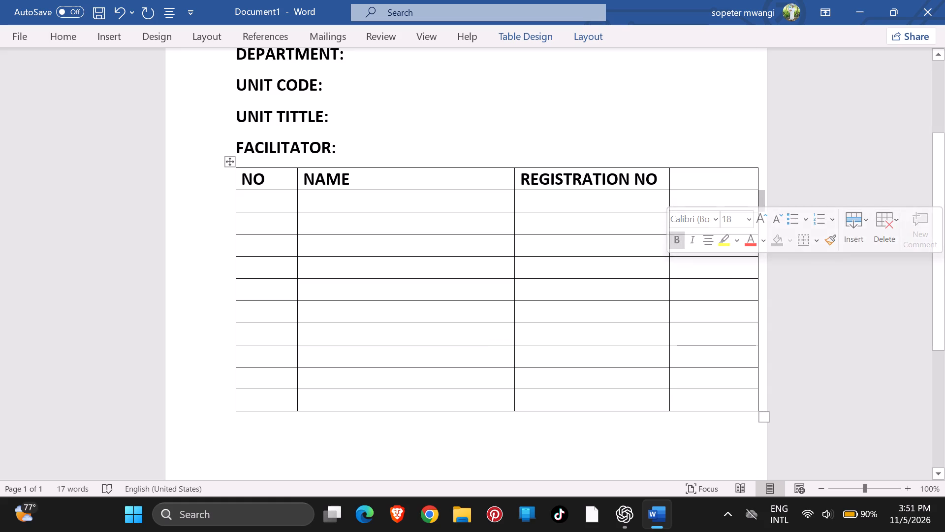
click(755, 178)
drag(758, 173, 764, 176)
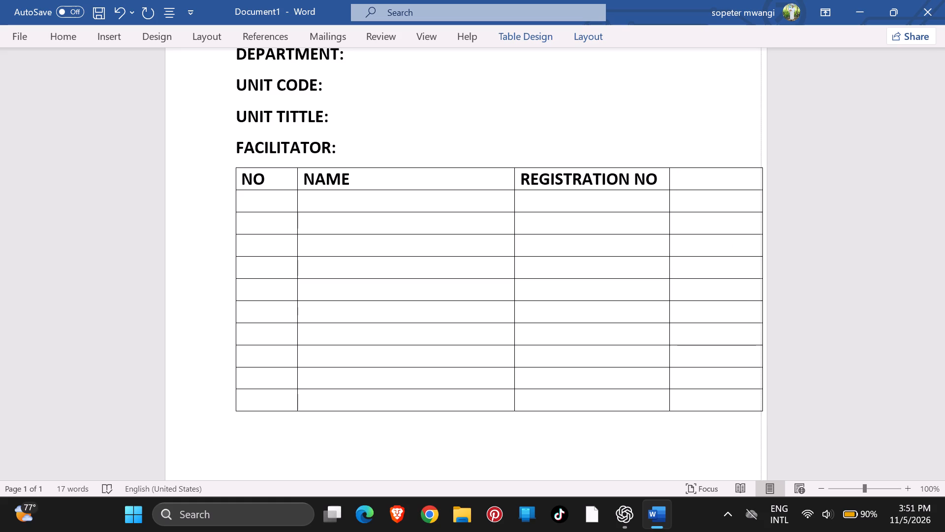
drag(764, 176, 763, 175)
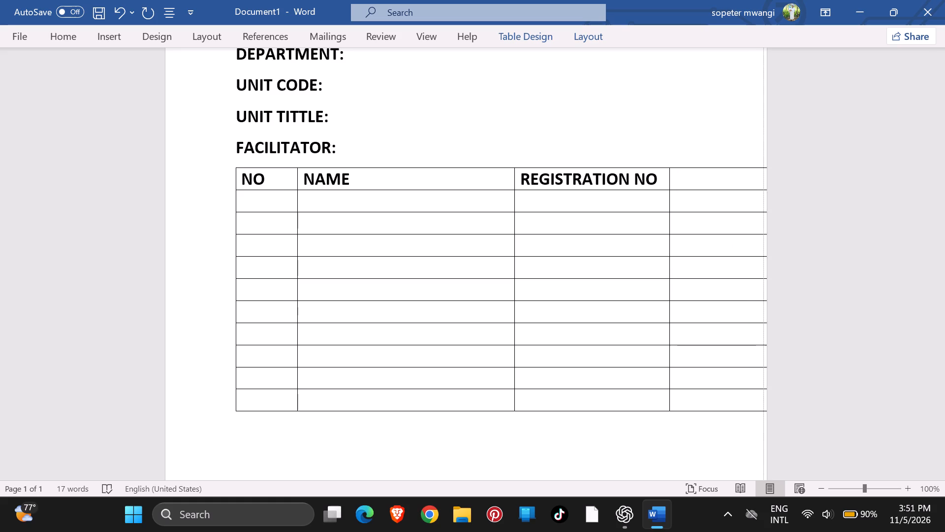
drag(763, 175, 763, 176)
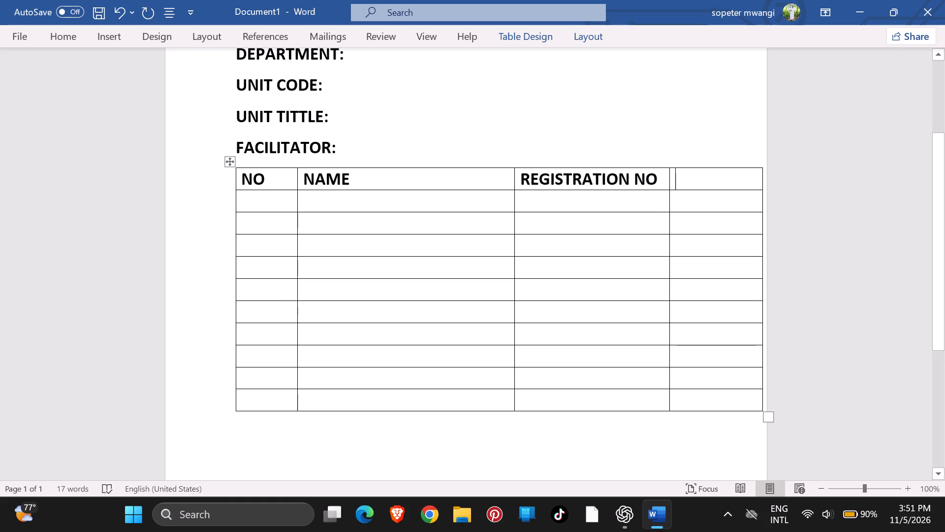
Enter the heading SIGNATURE in the top cell of the fourth column.
key(s)
key(i)
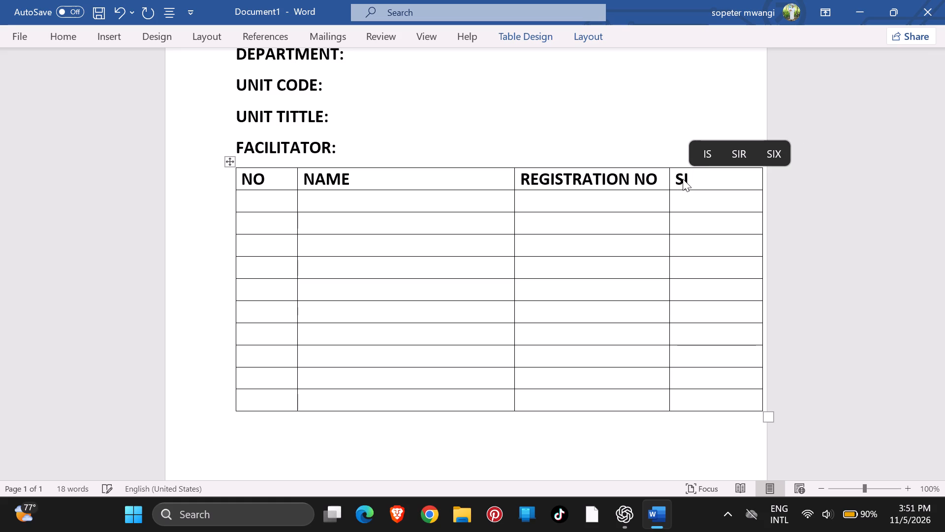
text(GNAT)
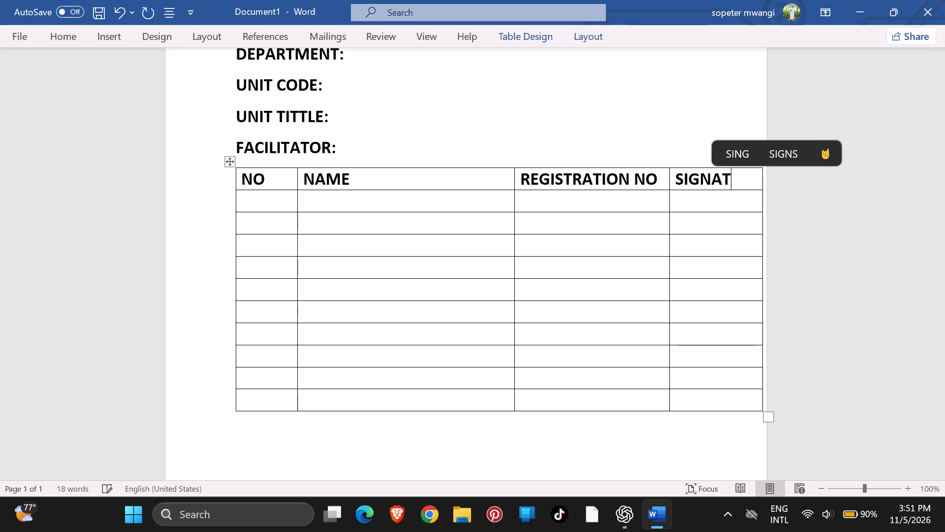
text(URE)
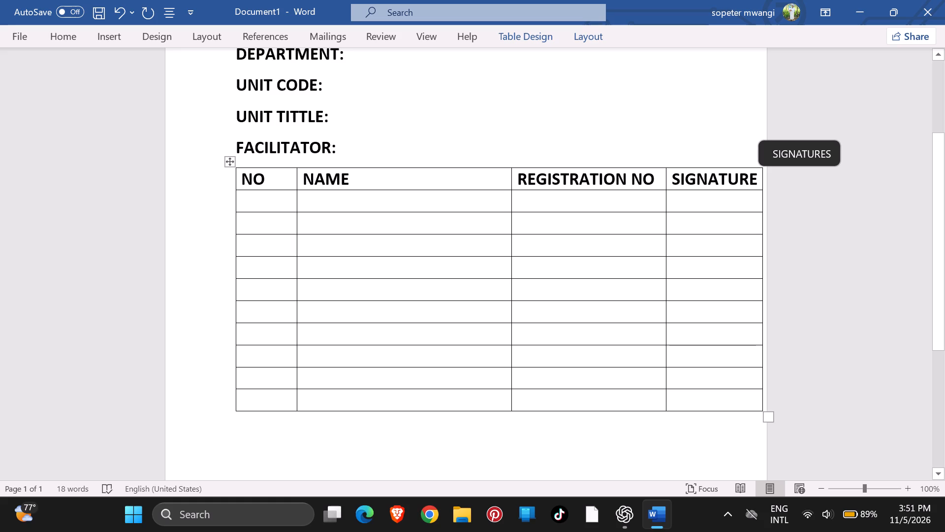
Add the label "TASK:" on the line directly below the table.
scroll(430, 141, up, 3)
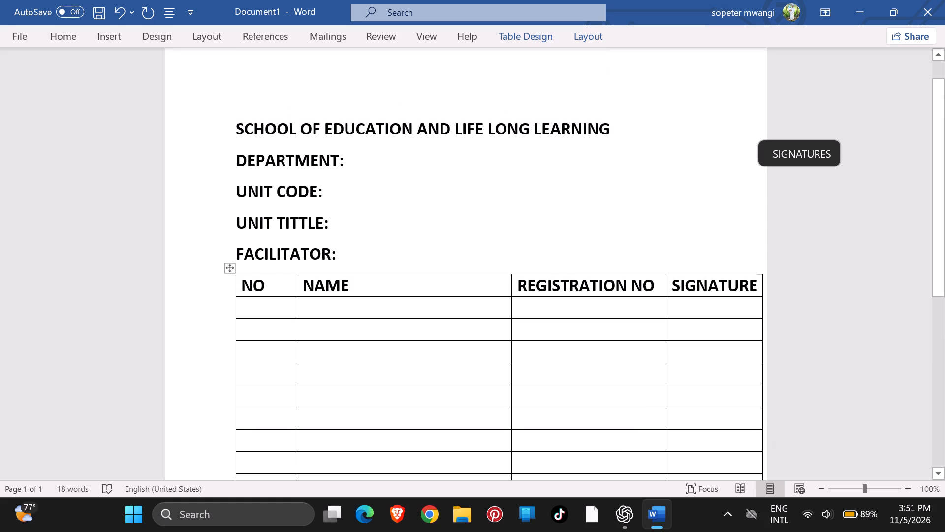
scroll(430, 141, up, 1)
scroll(430, 141, down, 6)
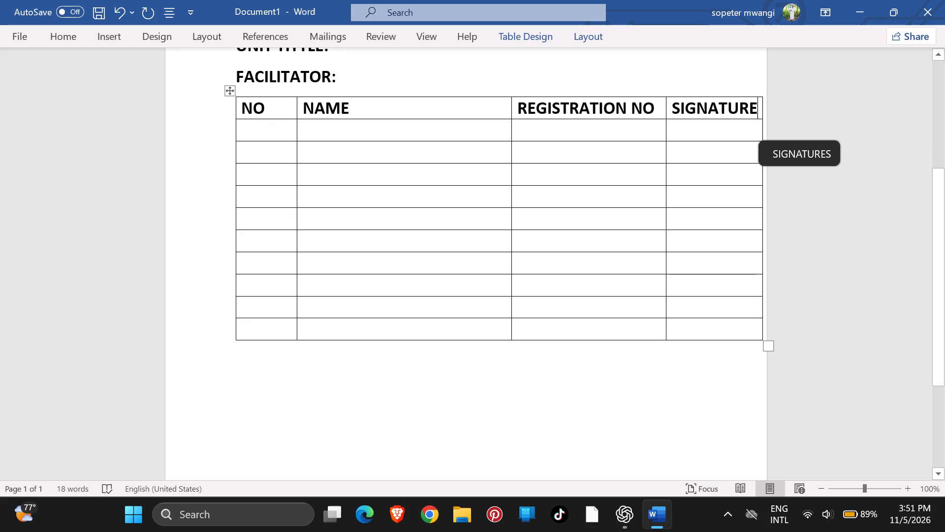
click(250, 352)
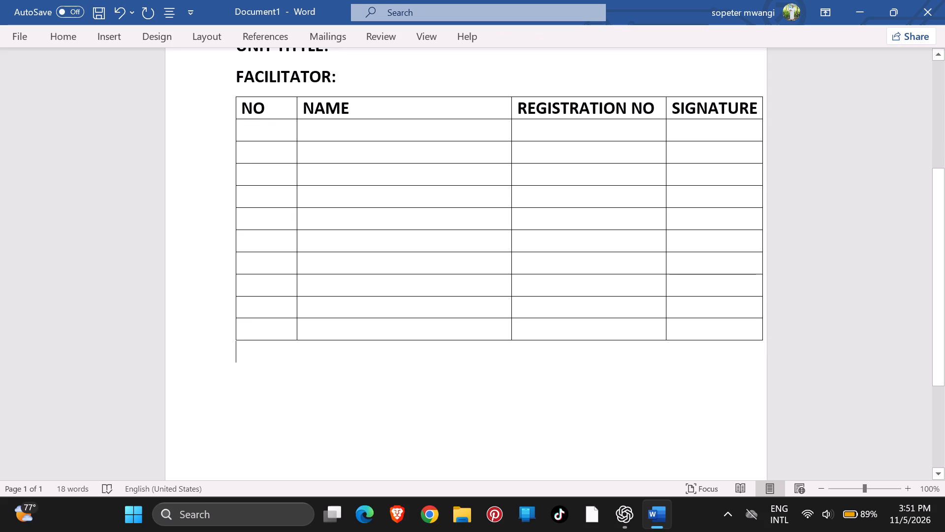
text(TAS)
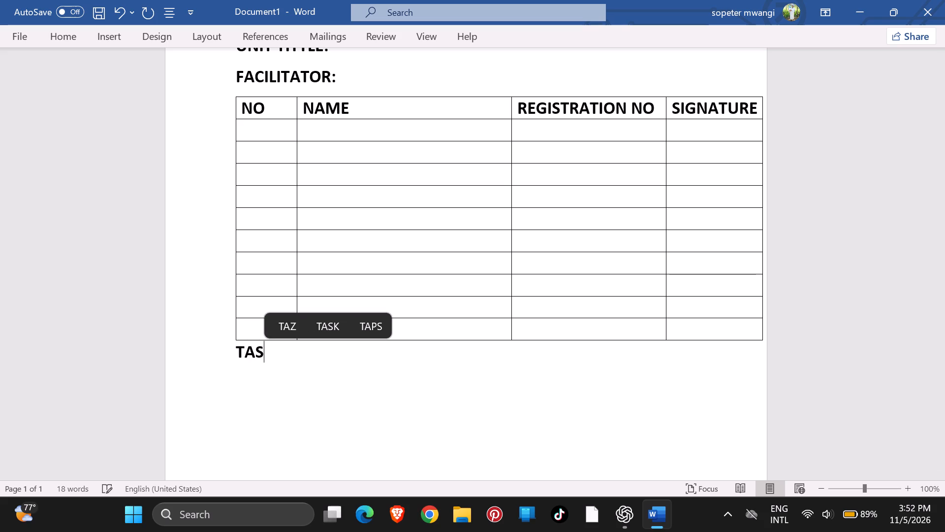
key(k)
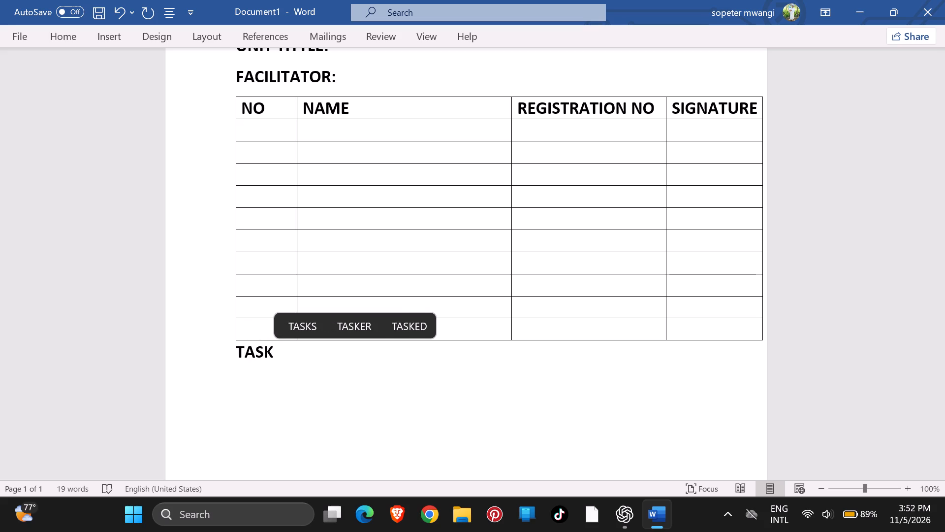
key(shift+colon)
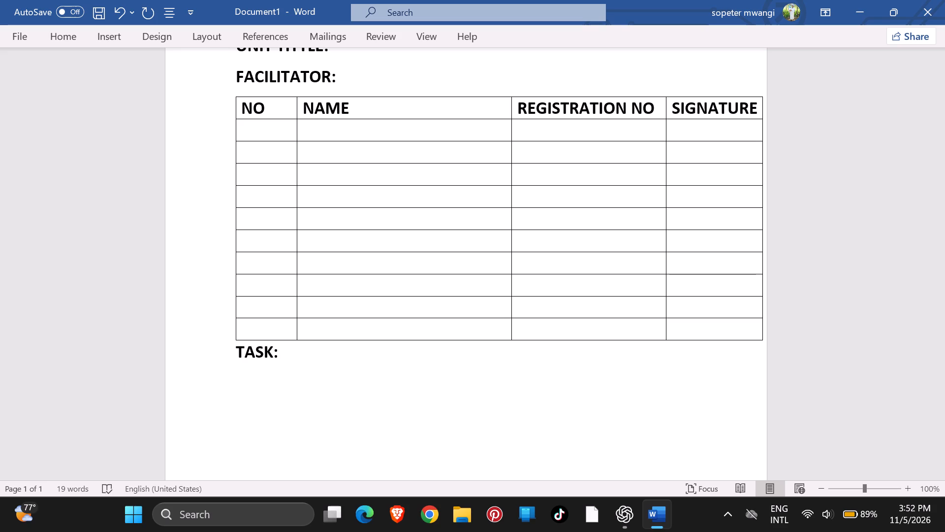
key(space)
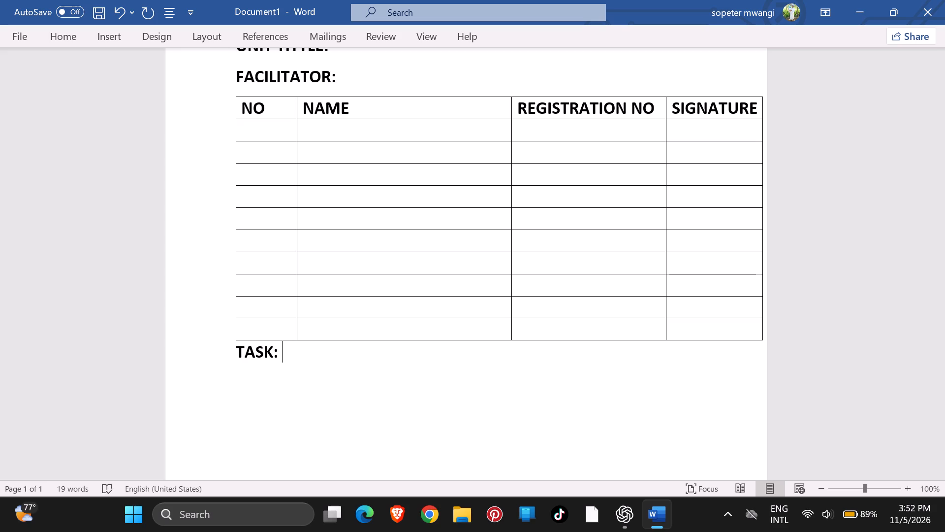
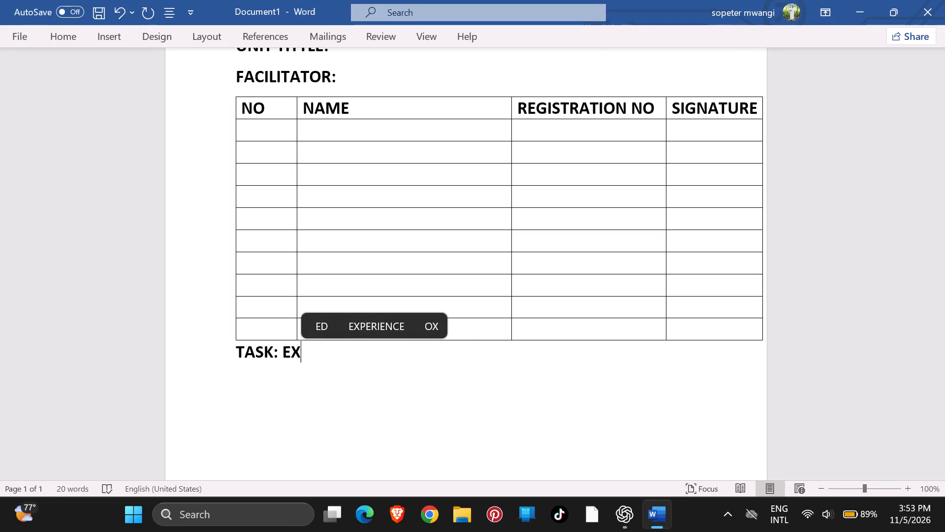
Complete the opening of the TASK line so it reads "EXPLAIN THE ENVIRONMENT RELATED FACTORS".
key(p)
key(l)
key(a)
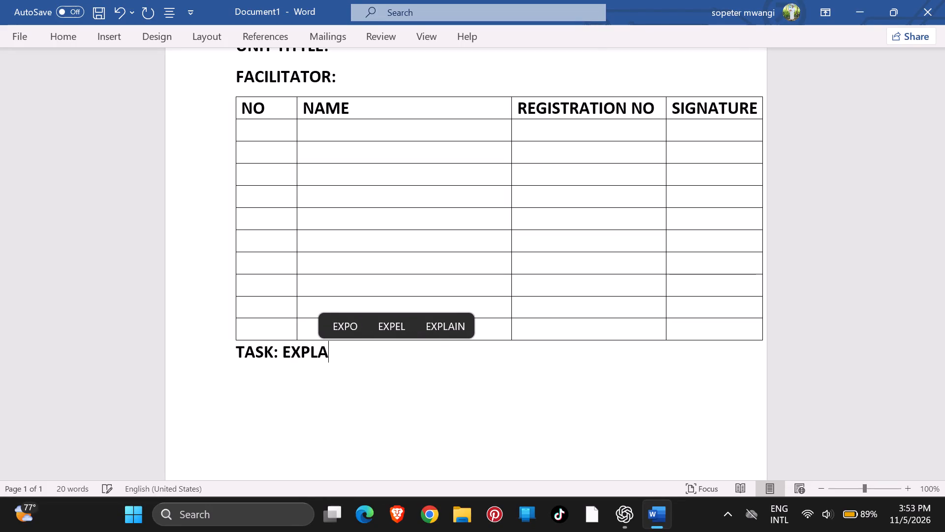
text(IN)
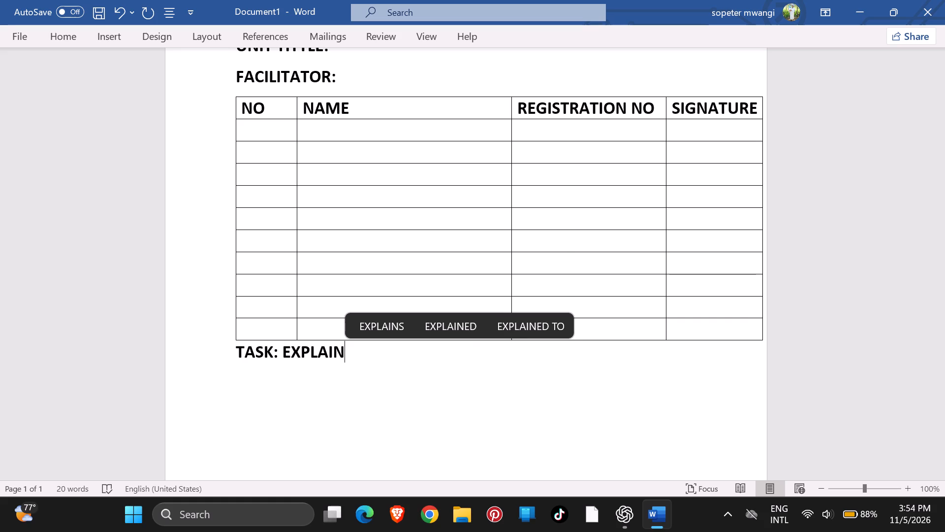
key(space)
text(THE)
key(space)
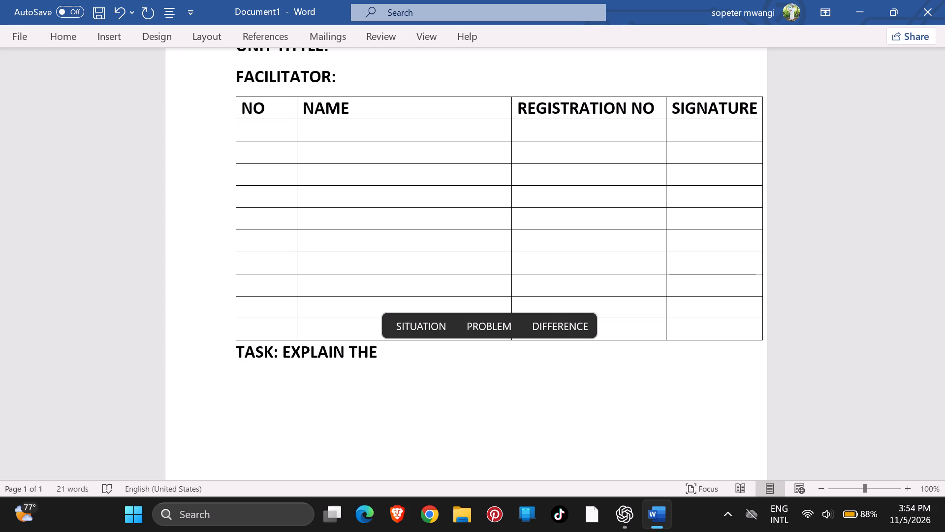
key(e)
key(n)
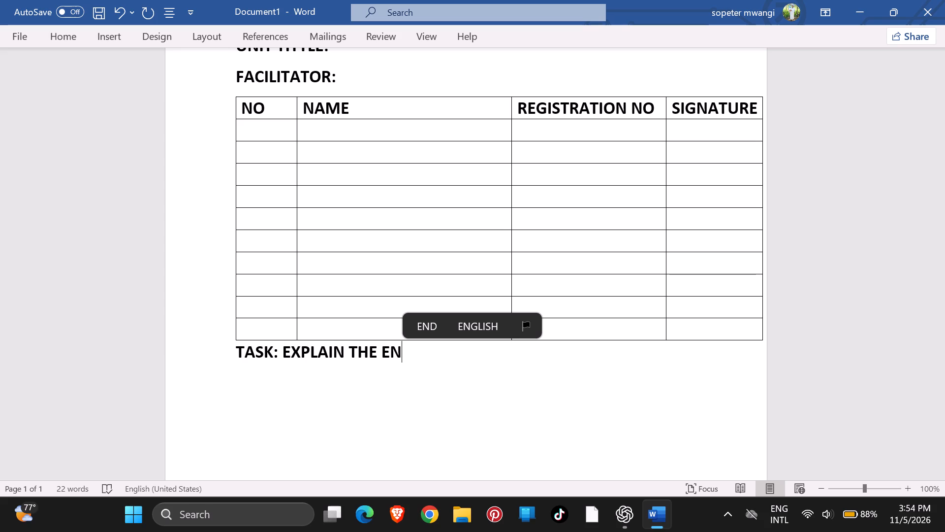
key(v)
key(i)
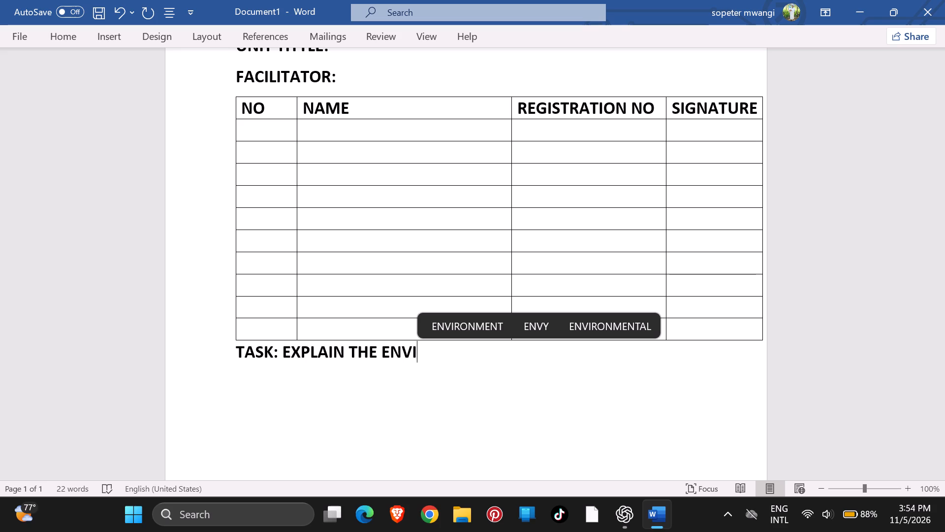
key(r)
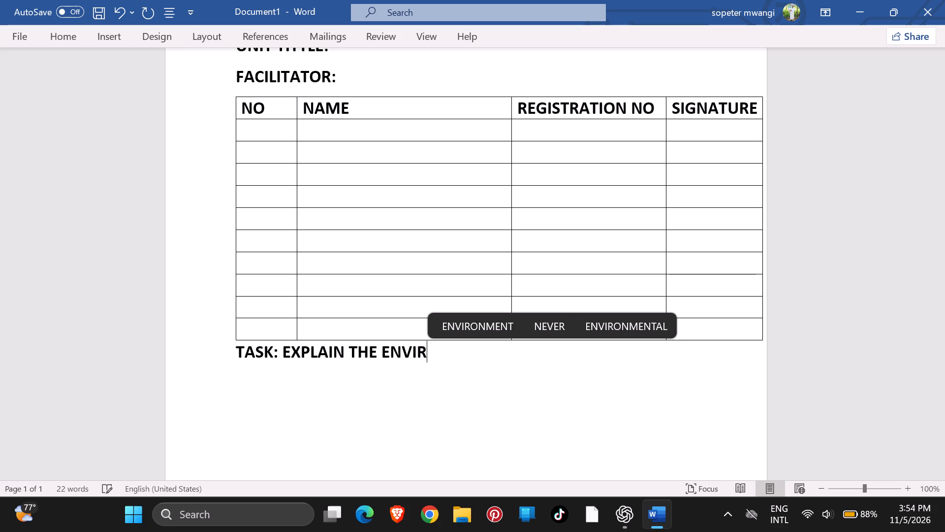
text(ONM)
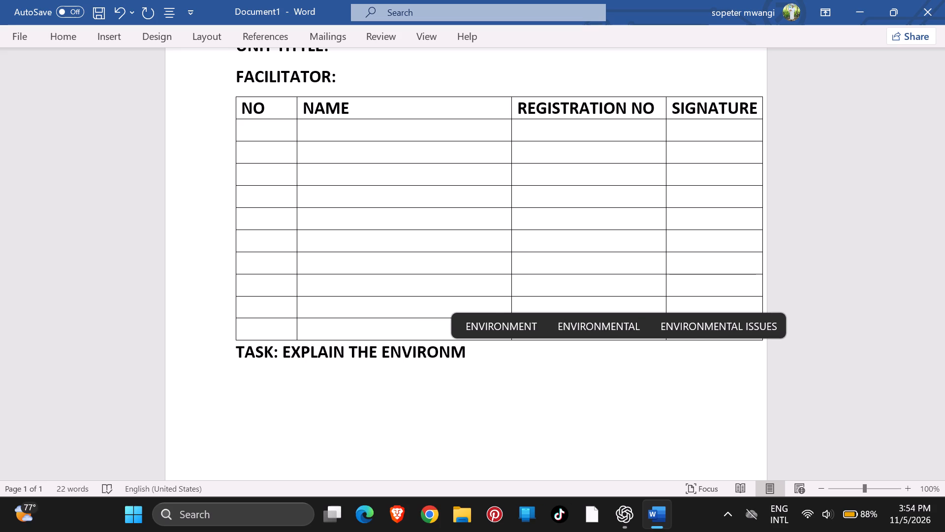
text(ENT)
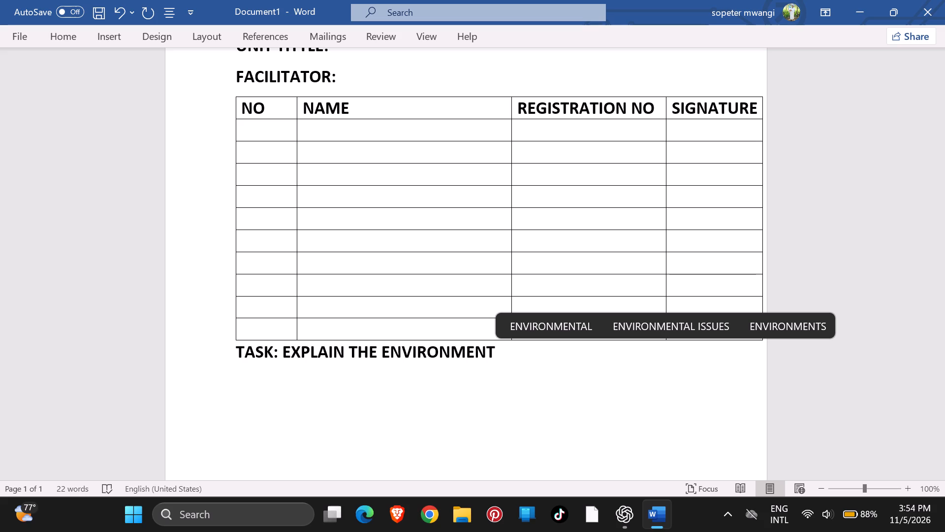
key(space)
text(RE)
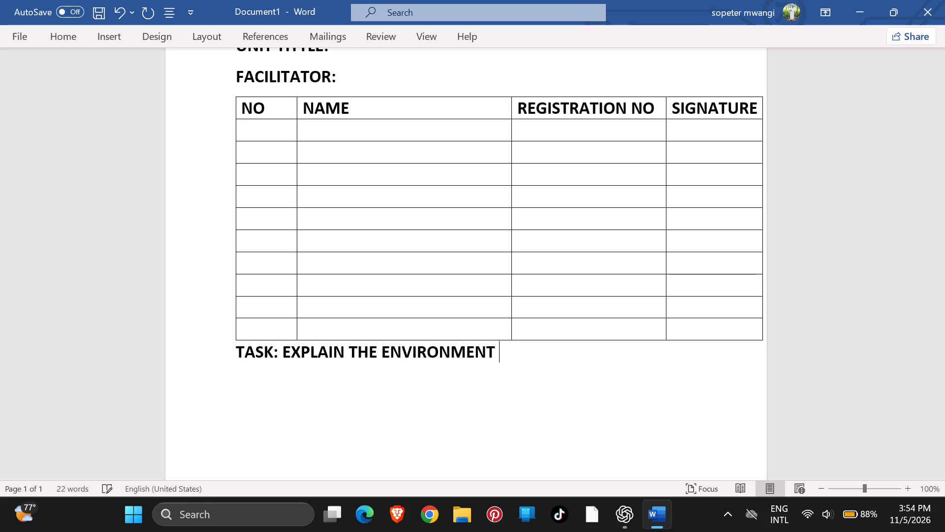
key(l)
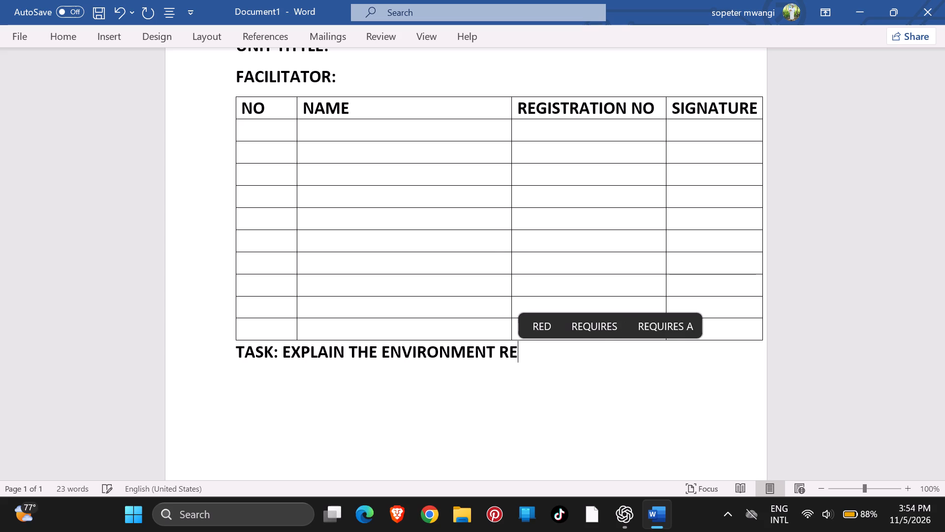
key(a)
text(TED)
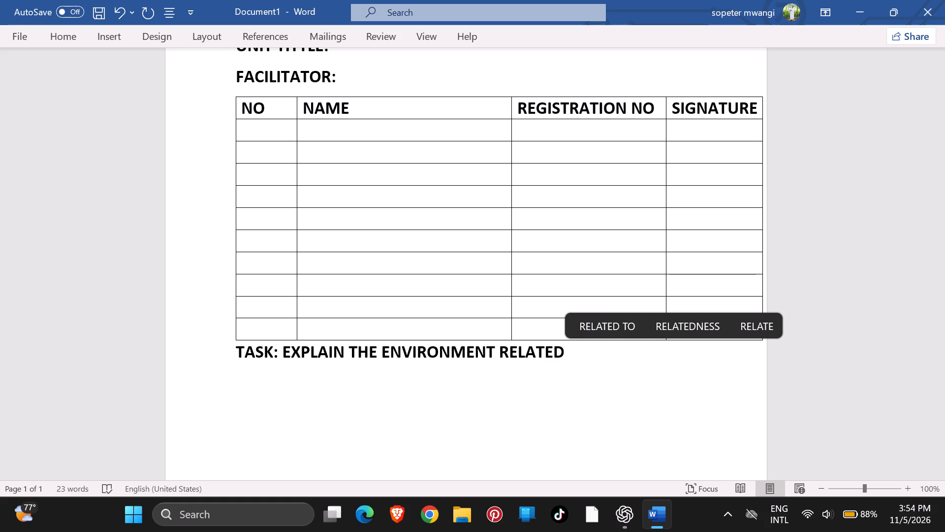
key(space)
text(FACTORS)
key(space)
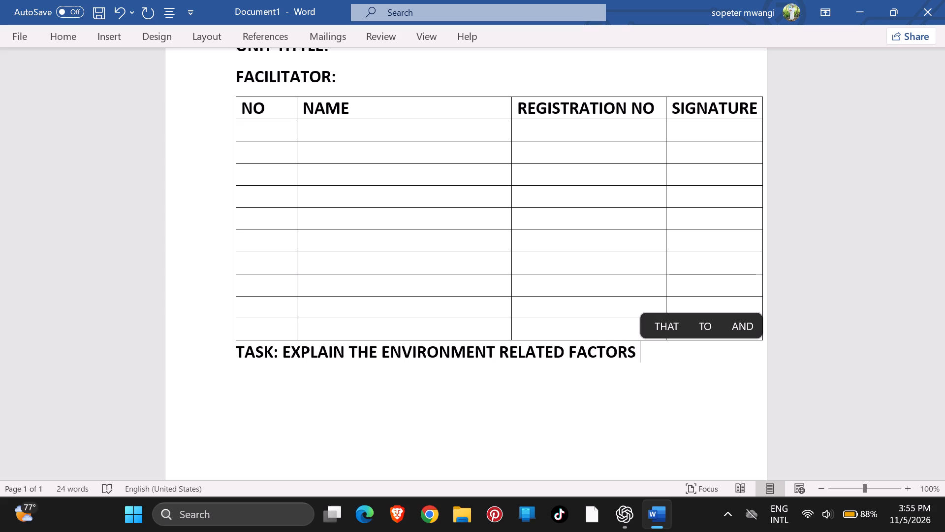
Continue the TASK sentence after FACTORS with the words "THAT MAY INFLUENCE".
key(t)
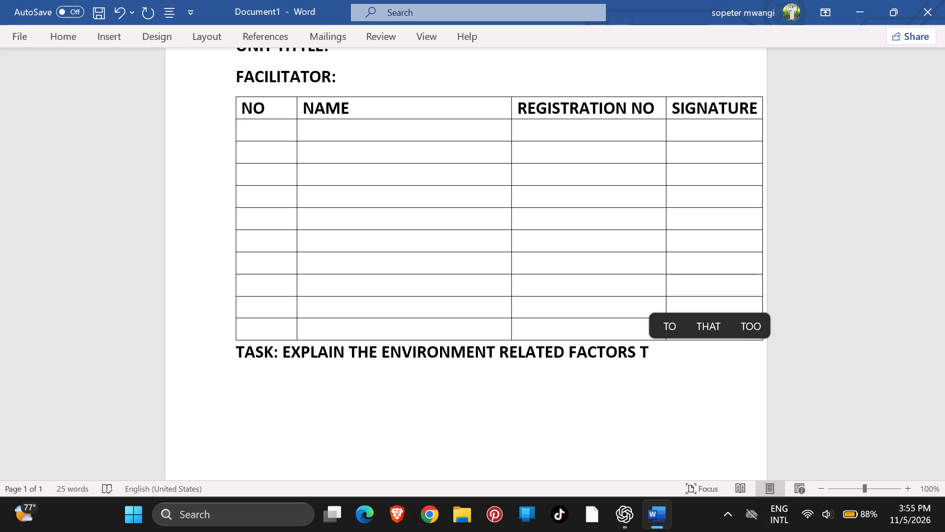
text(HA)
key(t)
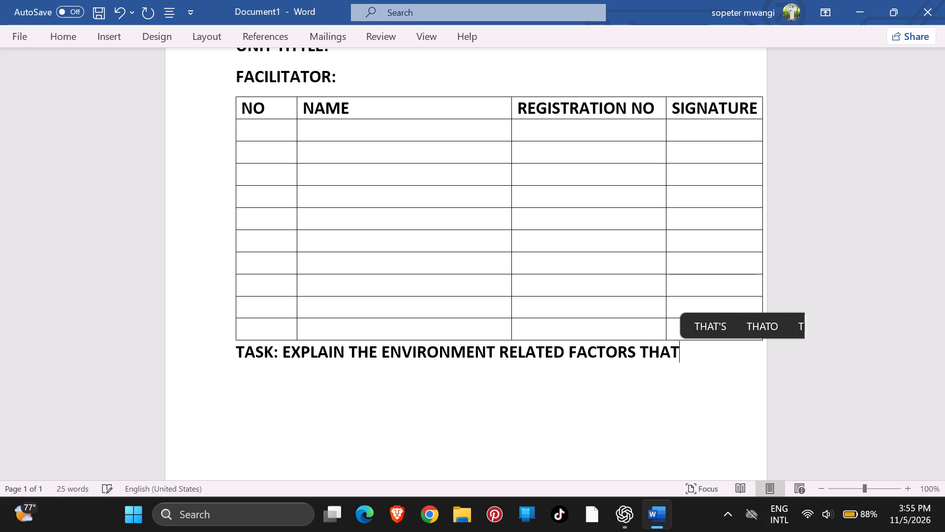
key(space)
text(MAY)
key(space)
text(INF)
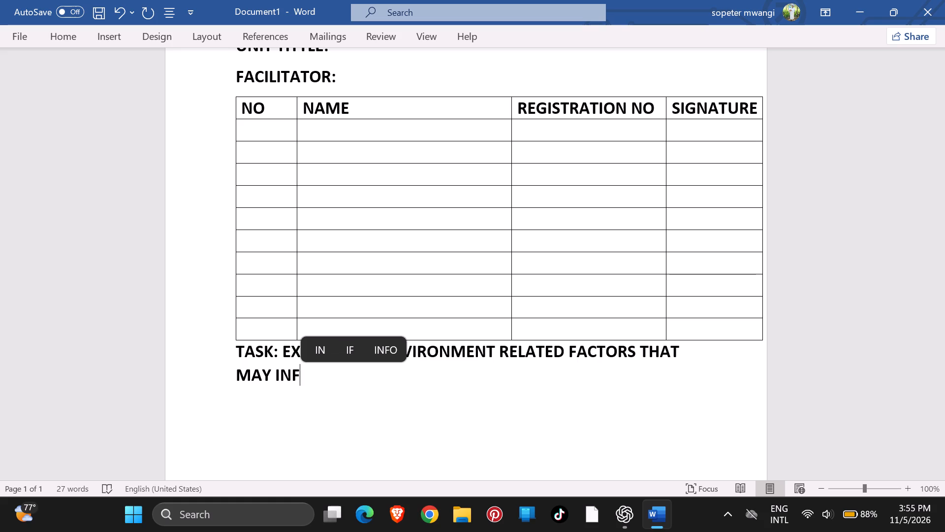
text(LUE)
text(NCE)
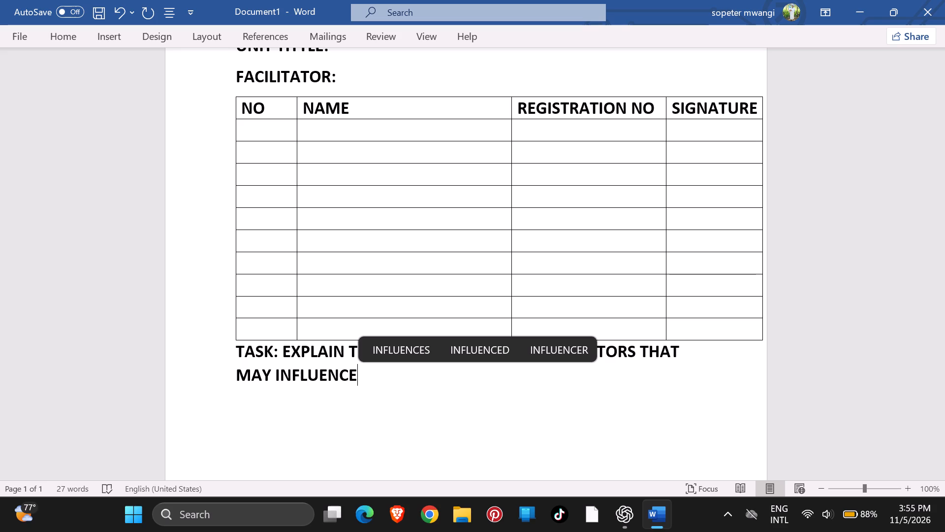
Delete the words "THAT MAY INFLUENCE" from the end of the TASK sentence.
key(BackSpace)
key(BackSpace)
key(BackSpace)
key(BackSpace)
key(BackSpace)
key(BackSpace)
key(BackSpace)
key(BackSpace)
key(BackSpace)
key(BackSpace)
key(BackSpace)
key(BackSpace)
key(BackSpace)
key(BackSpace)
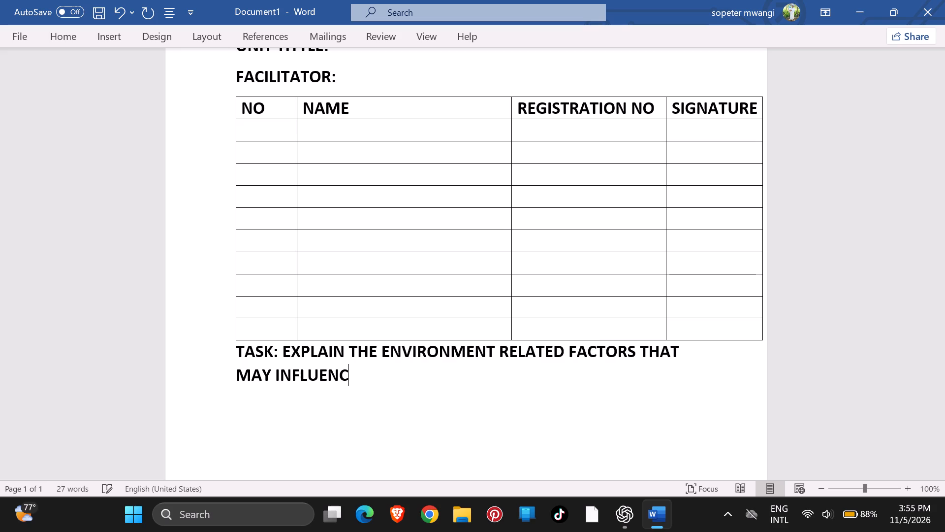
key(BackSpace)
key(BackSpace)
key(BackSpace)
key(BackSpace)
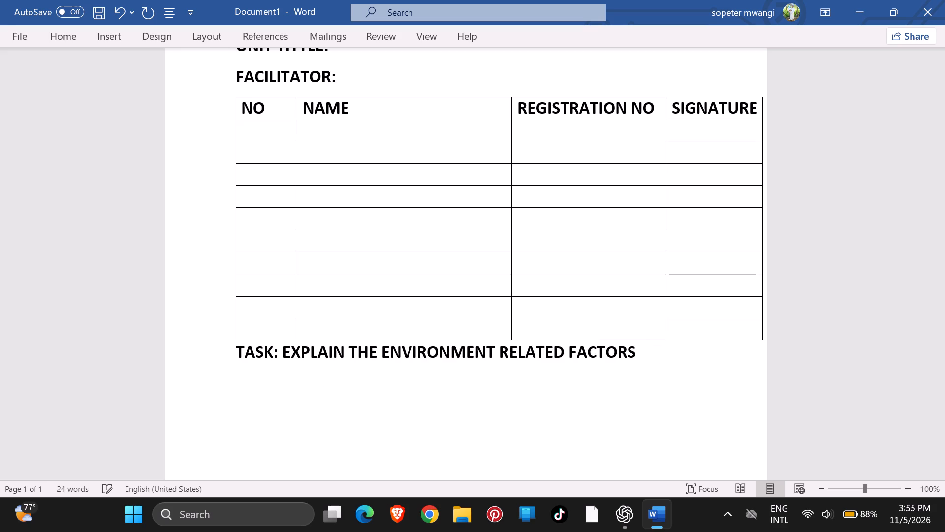
Continue the TASK sentence after FACTORS with "INFLUENCING THE EXCLUSION".
text(INFLUE)
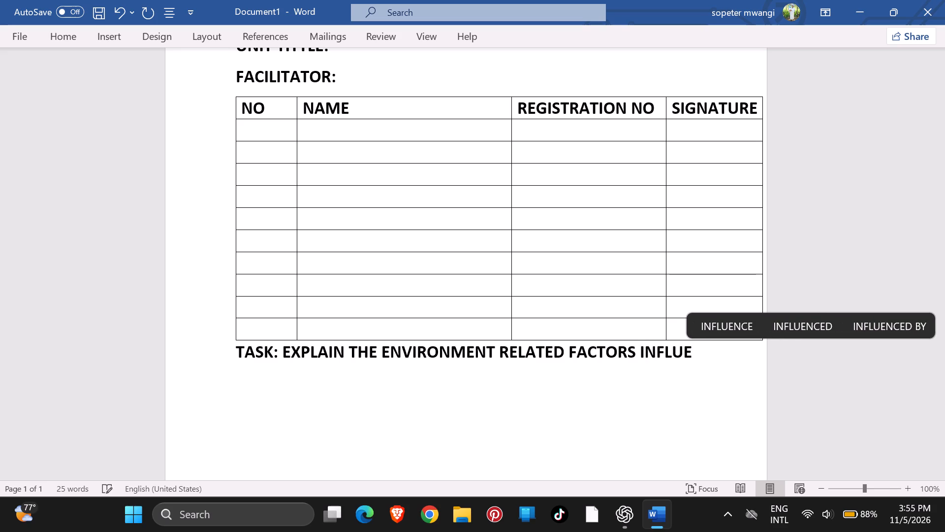
text(NCING)
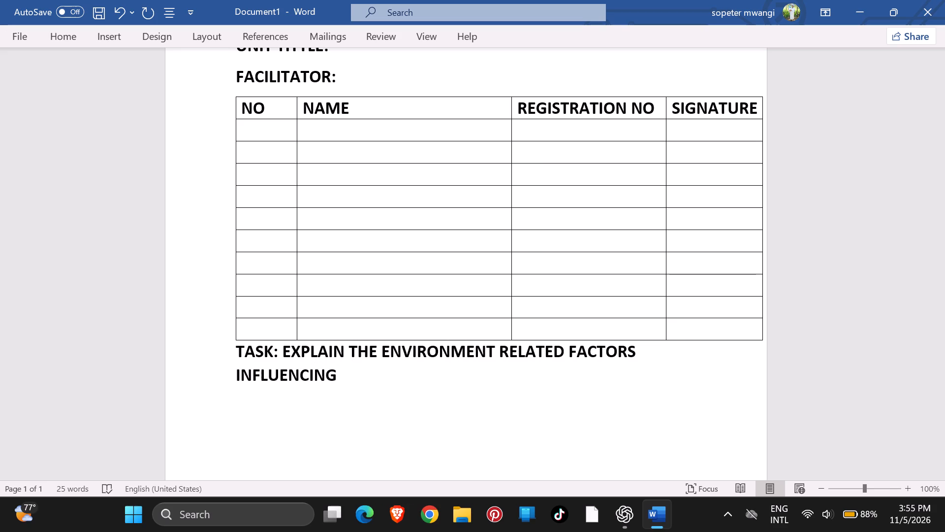
key(space)
key(space)
text(THE)
key(space)
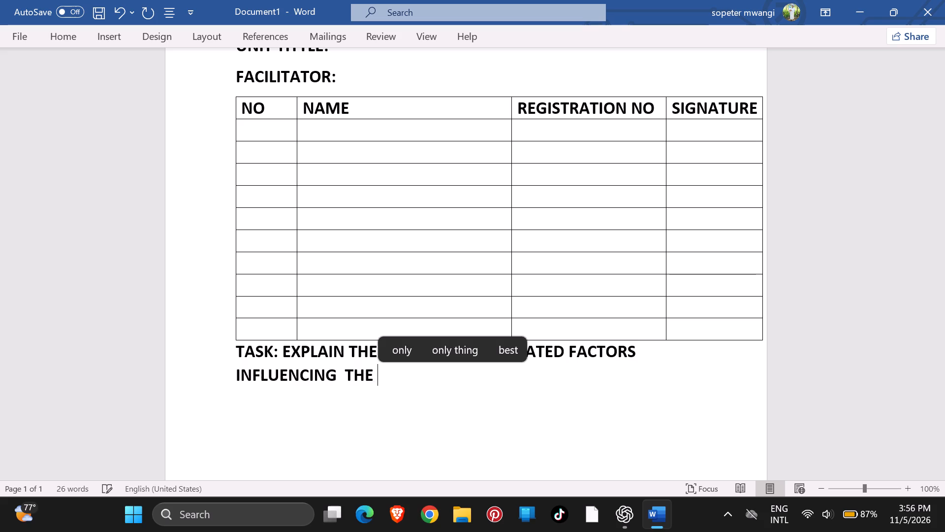
key(e)
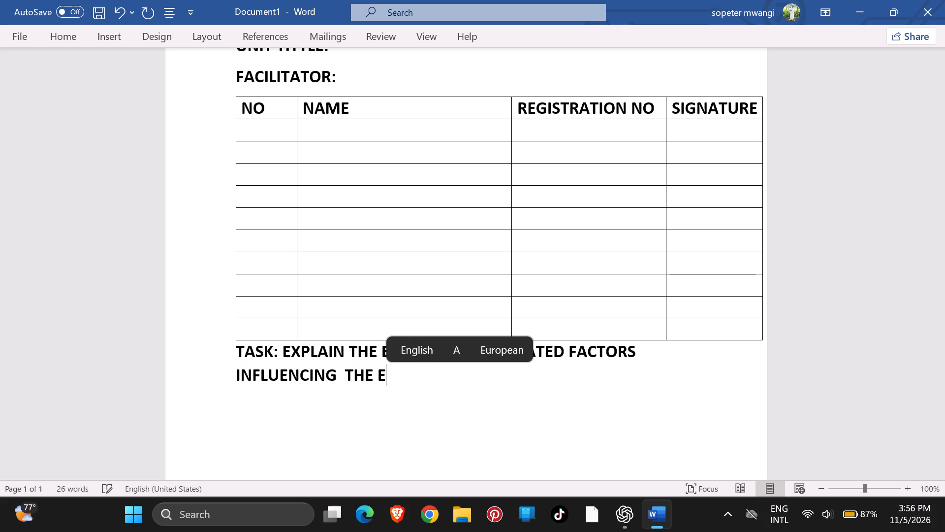
text(XC)
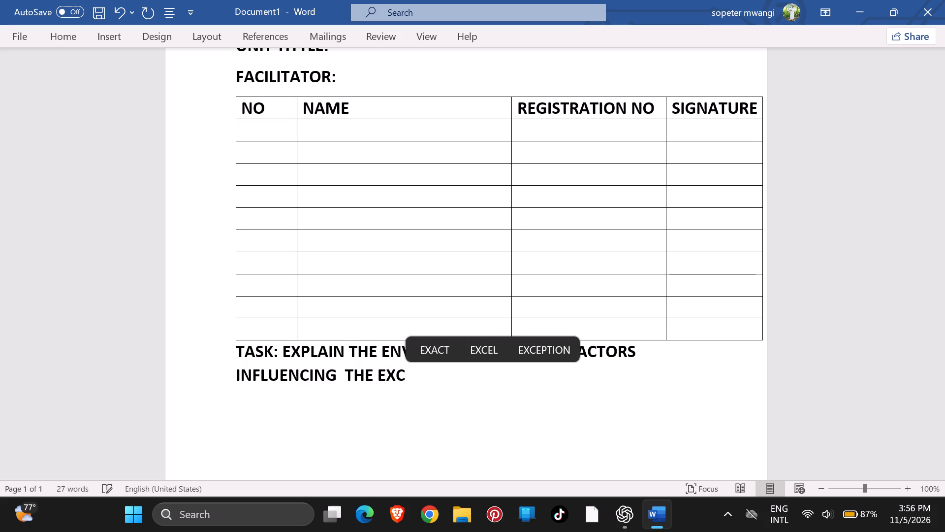
key(l)
text(US)
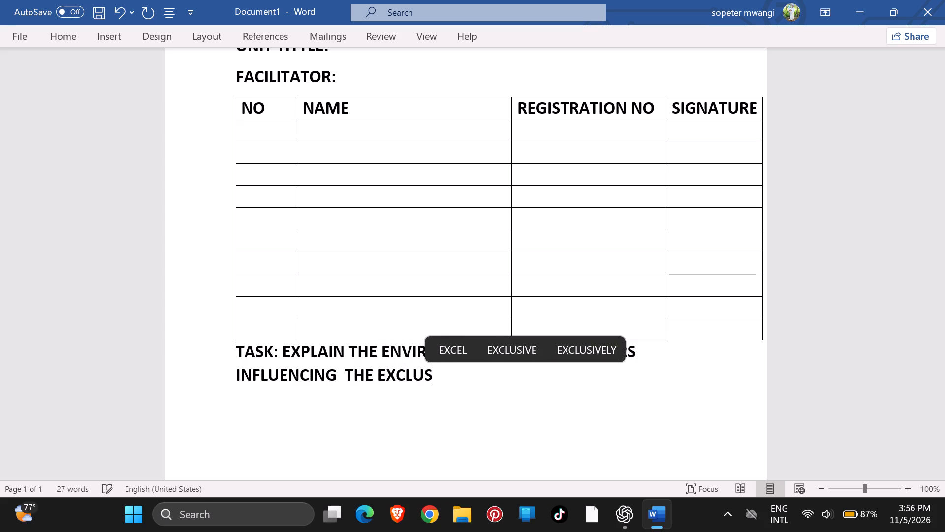
key(i)
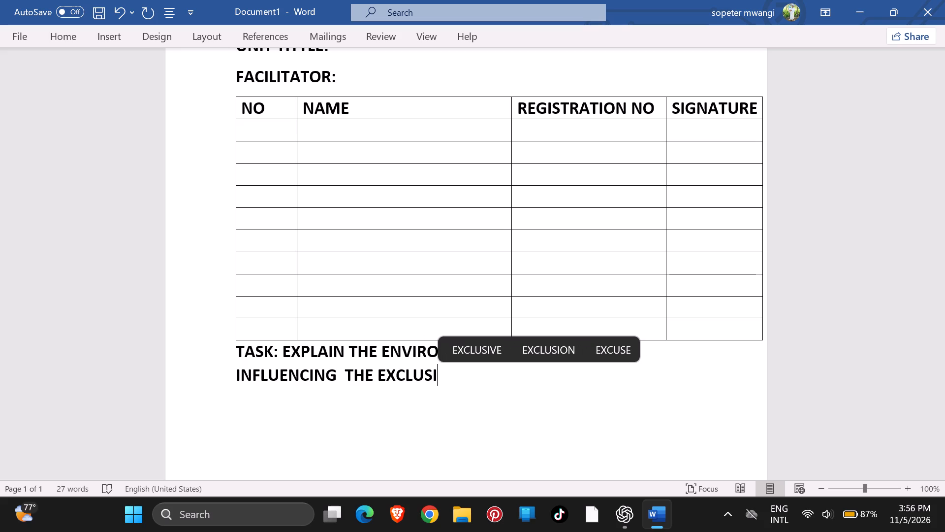
click(536, 340)
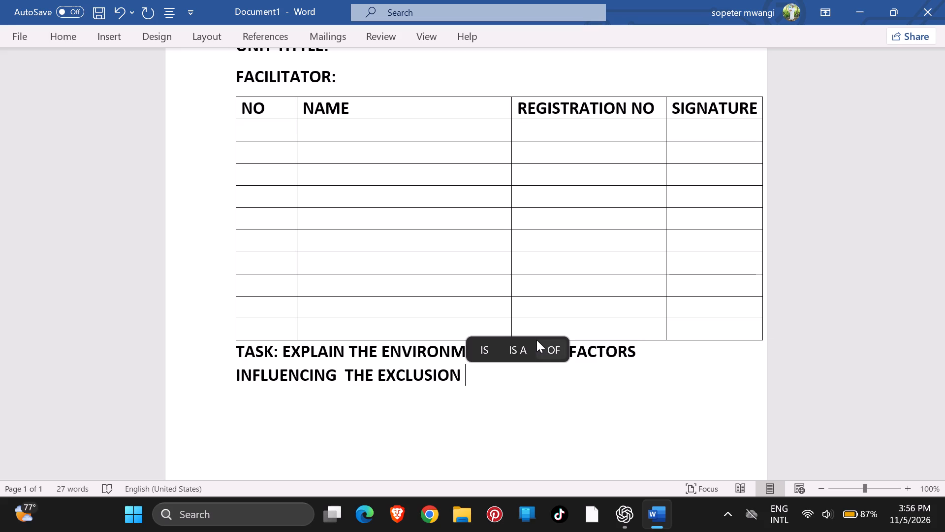
Continue the TASK sentence after EXCLUSION with "OF LEARNERS WITH DISABILITIES".
text(OF)
key(space)
text(LEA)
text(RNERS)
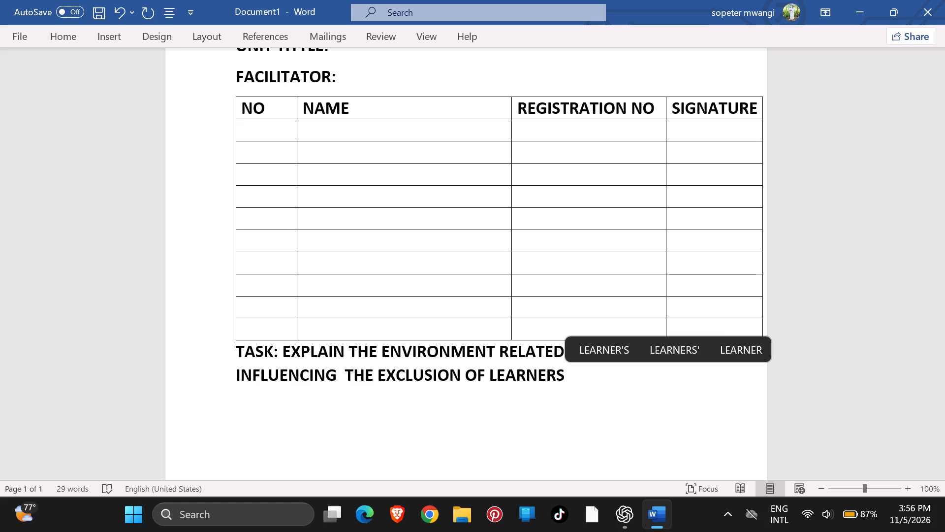
key(space)
key(w)
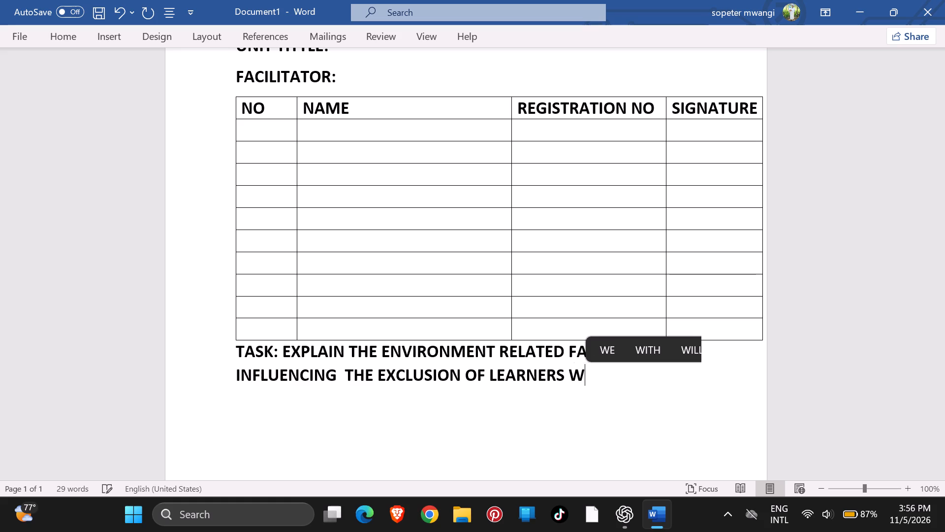
text(ITH)
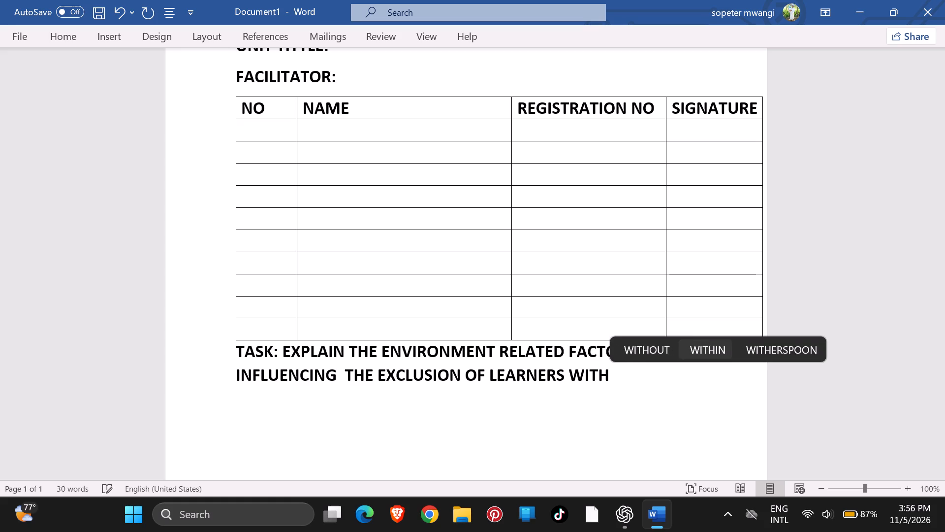
key(space)
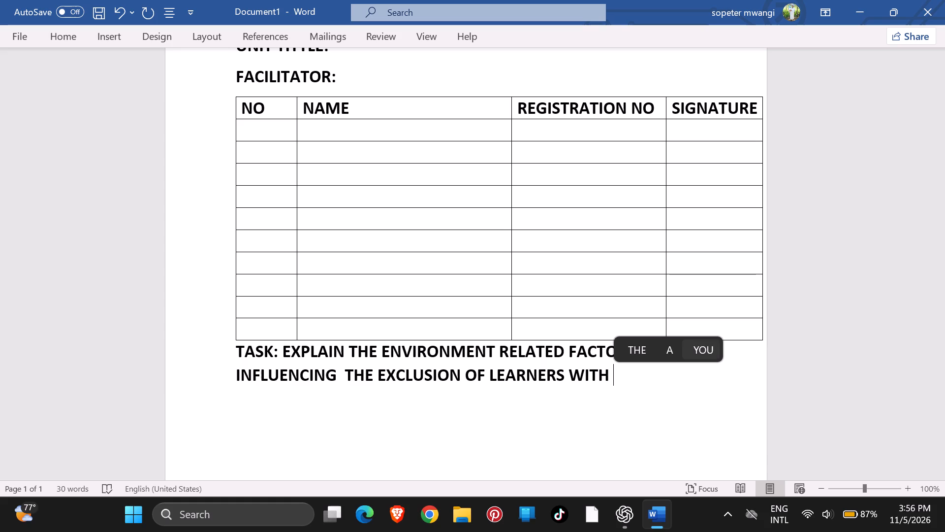
key(d)
key(i)
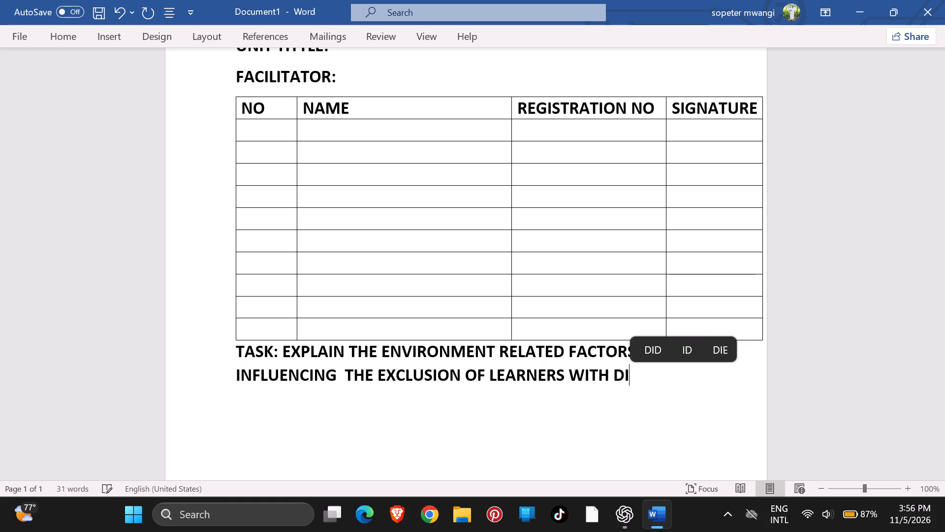
text(SA)
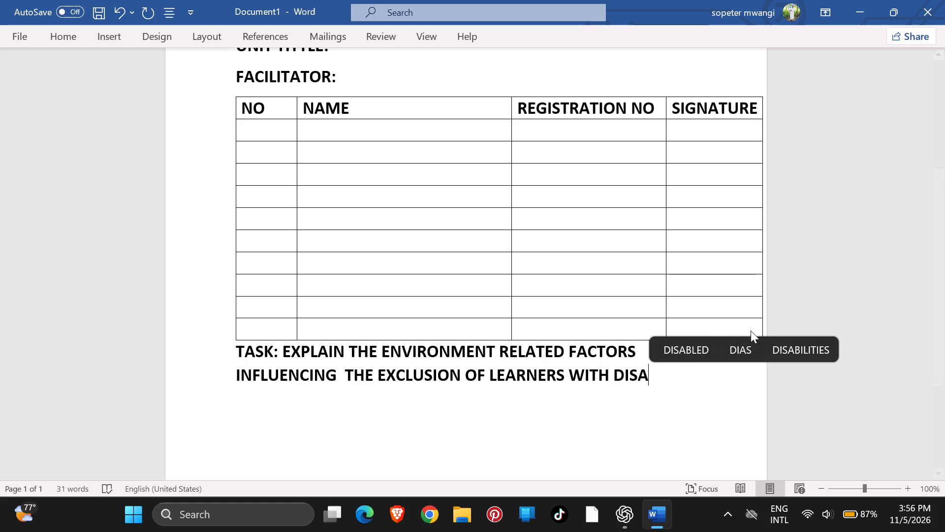
click(787, 345)
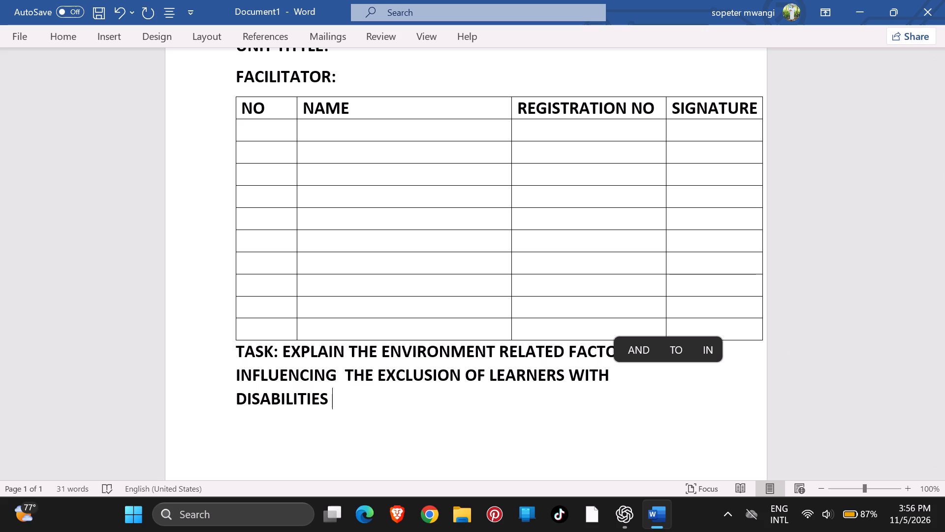
Complete the TASK sentence after DISABILITIES with the words "IN REGULAR CLASSROOMS".
text(IN)
key(space)
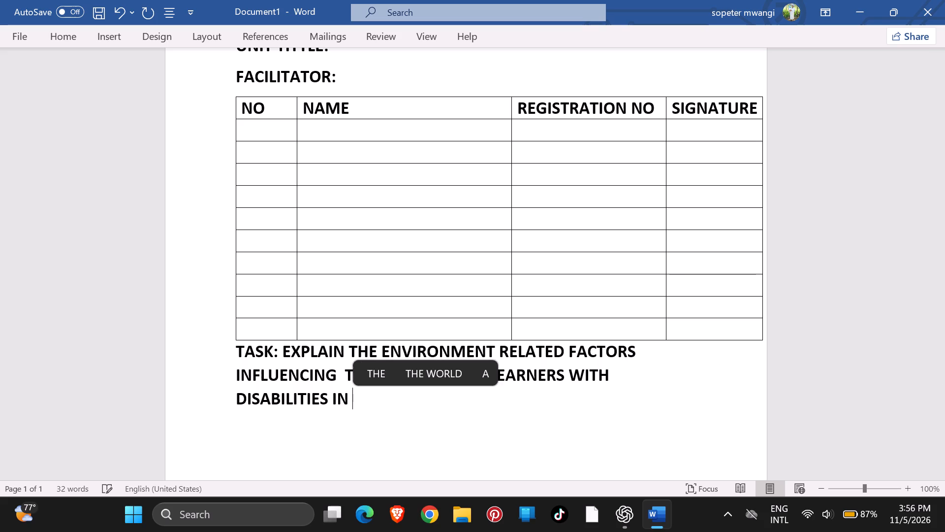
text(REGULAR)
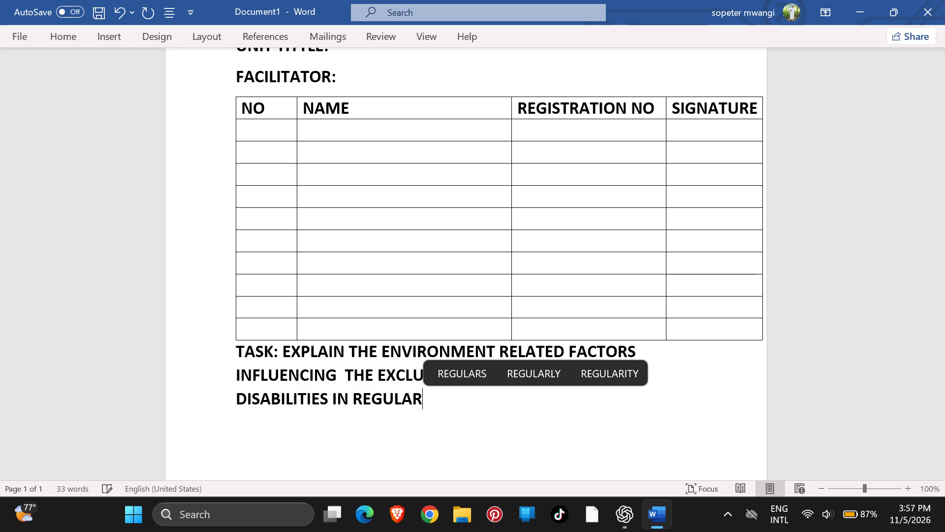
key(space)
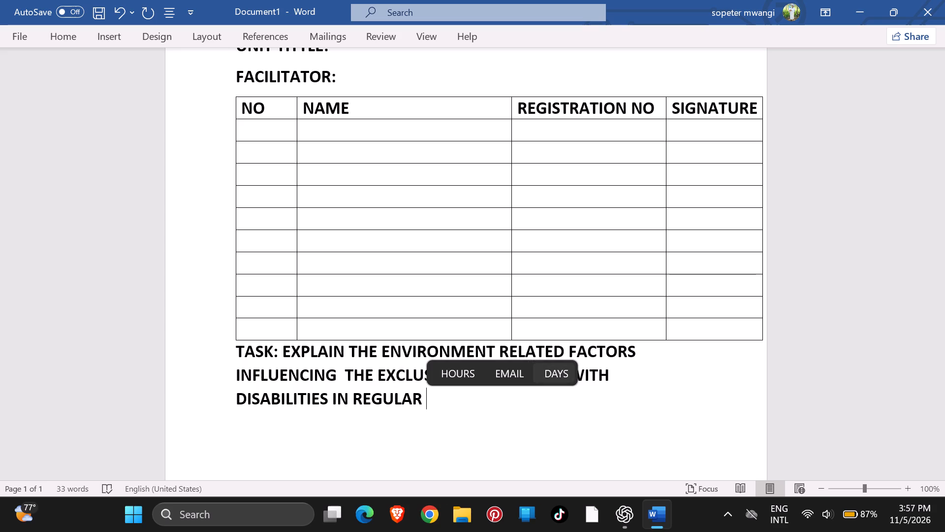
key(c)
key(l)
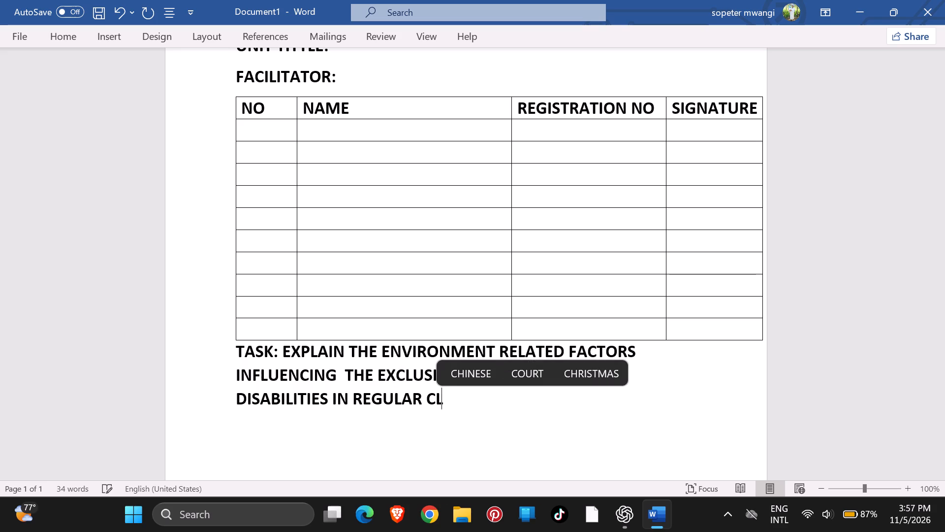
text(ASS)
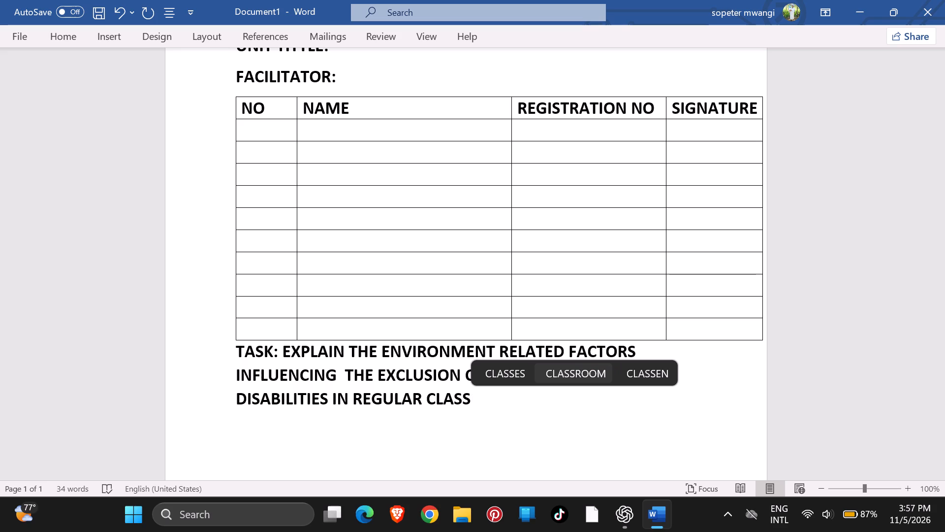
text(ROOMS)
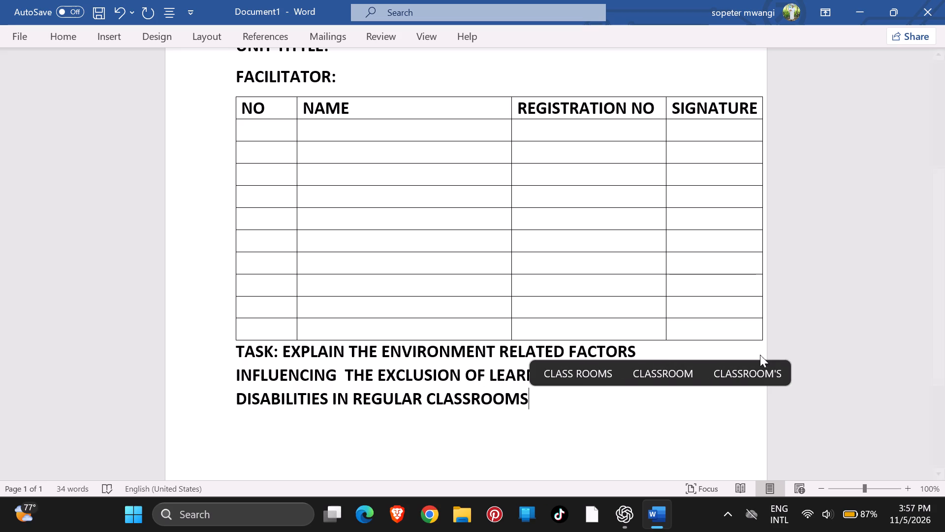
drag(641, 442, 646, 442)
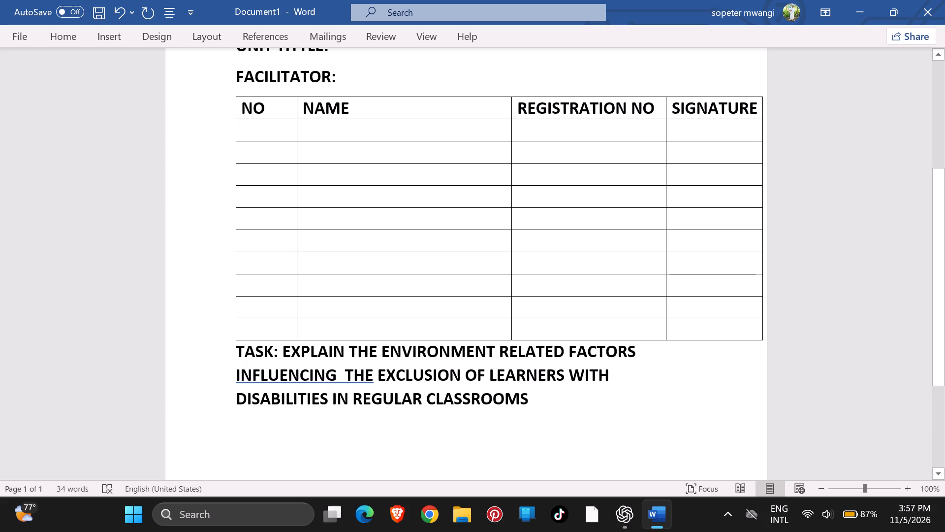
Remove the extra space before "THE EXCLUSION" in the TASK sentence and end the sentence with a full stop.
click(346, 374)
key(BackSpace)
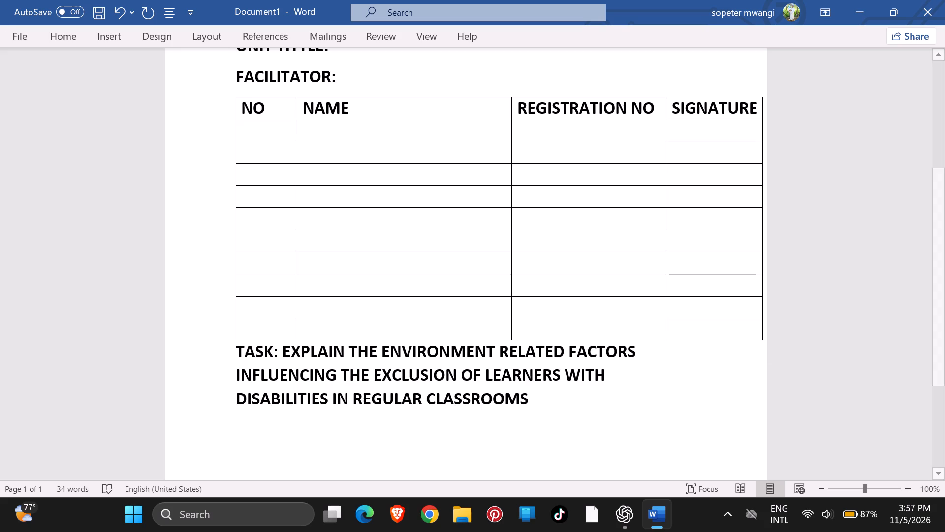
click(535, 397)
key(period)
Remove the bold formatting from the whole TASK paragraph below the table.
scroll(583, 378, up, 5)
scroll(583, 378, down, 2)
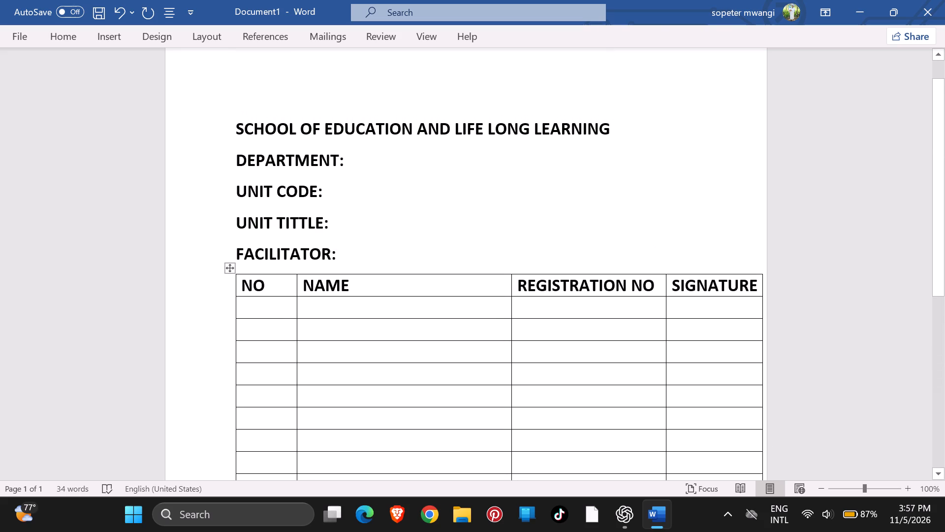
scroll(583, 378, down, 1)
scroll(617, 444, down, 2)
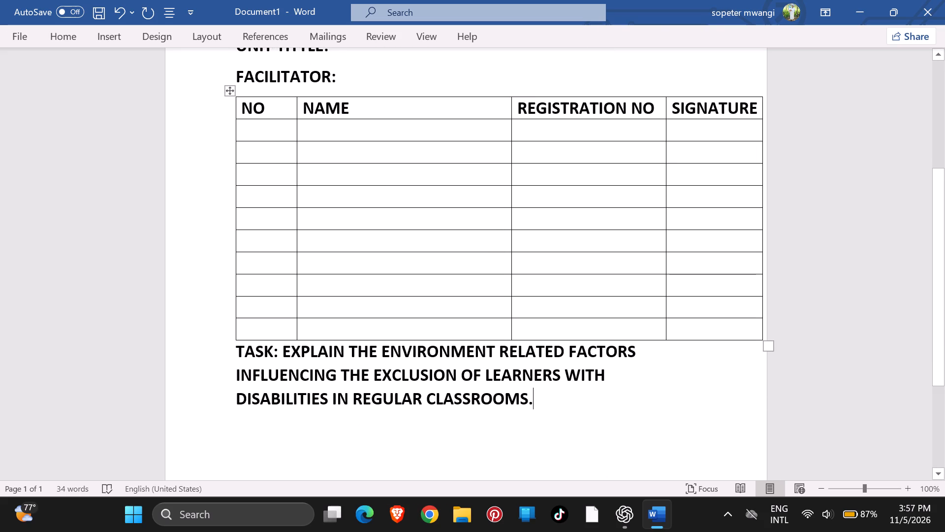
drag(536, 396, 272, 351)
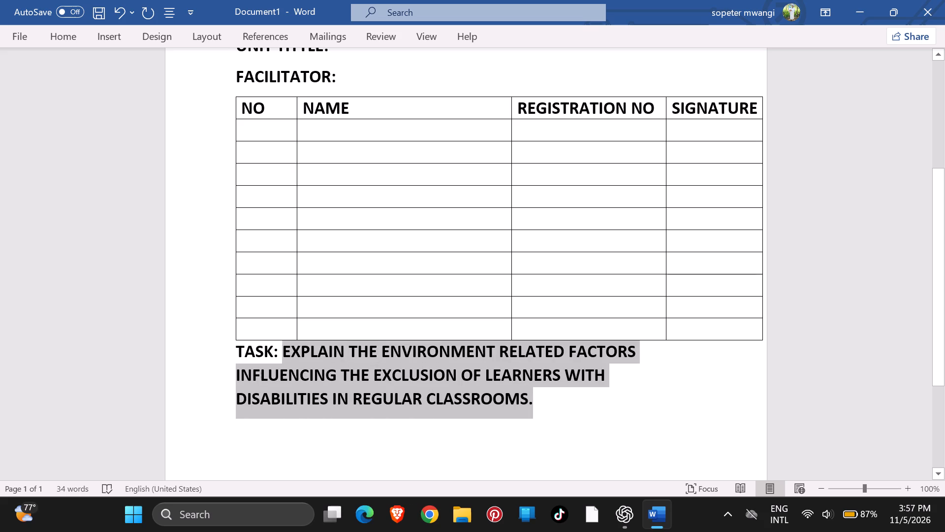
drag(272, 351, 249, 356)
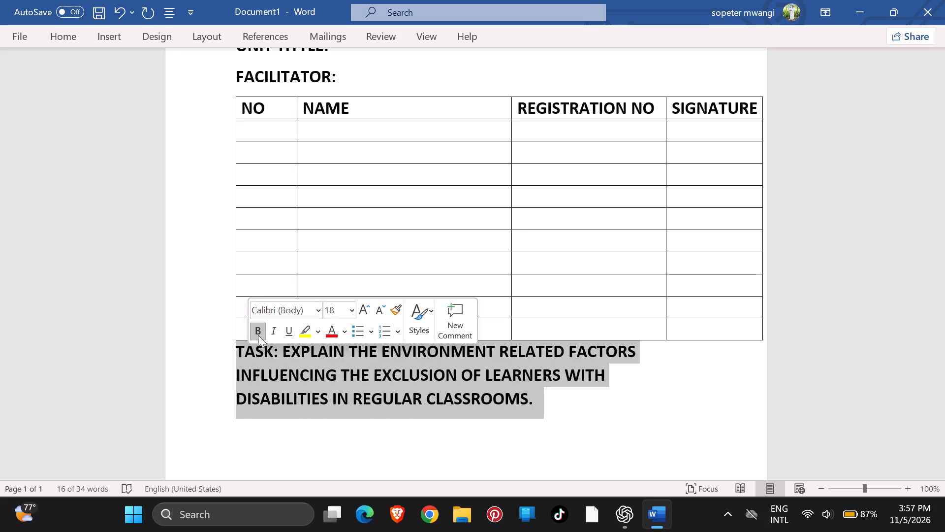
click(254, 333)
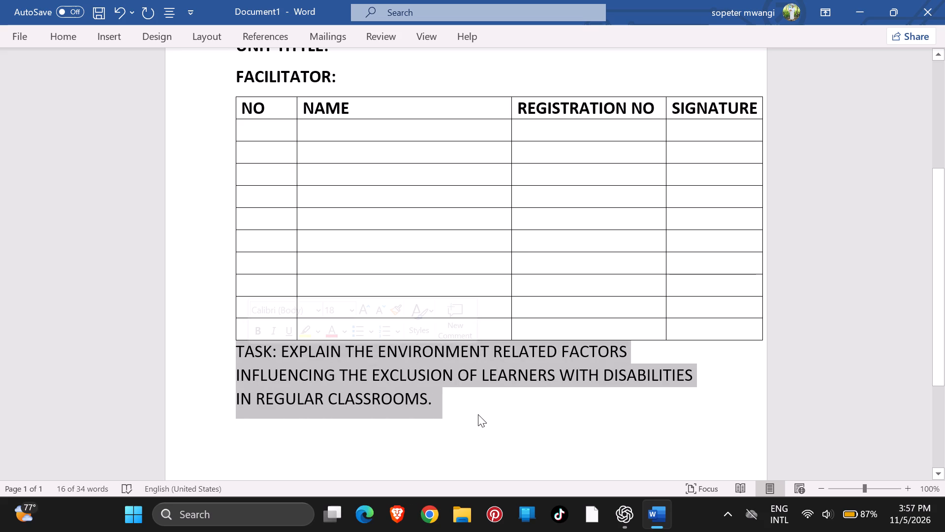
click(478, 414)
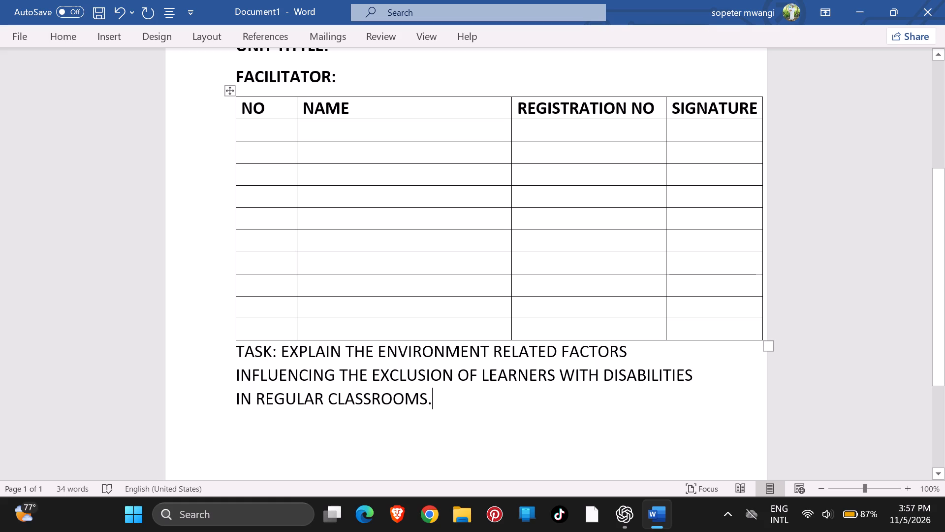
Review the page layout from the school heading through the signature table to the TASK paragraph.
scroll(390, 255, up, 1)
scroll(390, 255, down, 2)
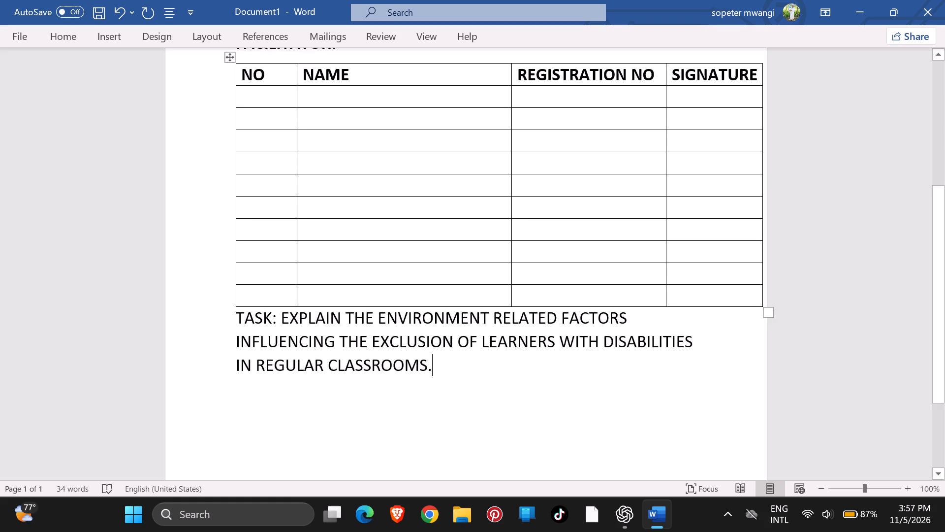
scroll(391, 255, up, 10)
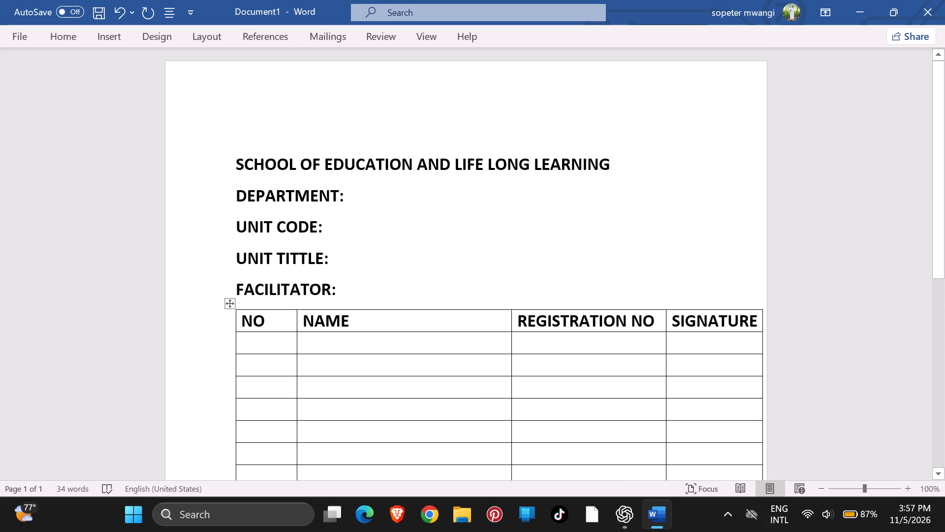
scroll(392, 260, down, 5)
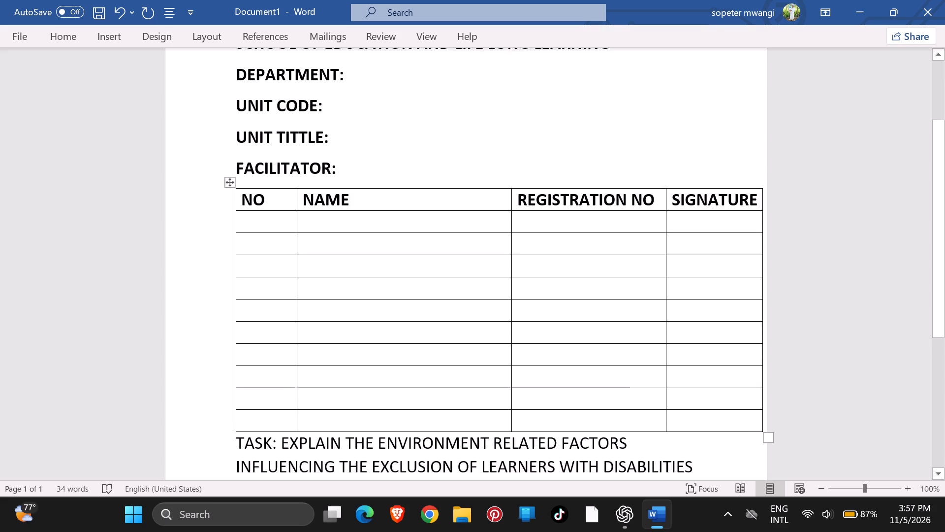
scroll(392, 269, down, 8)
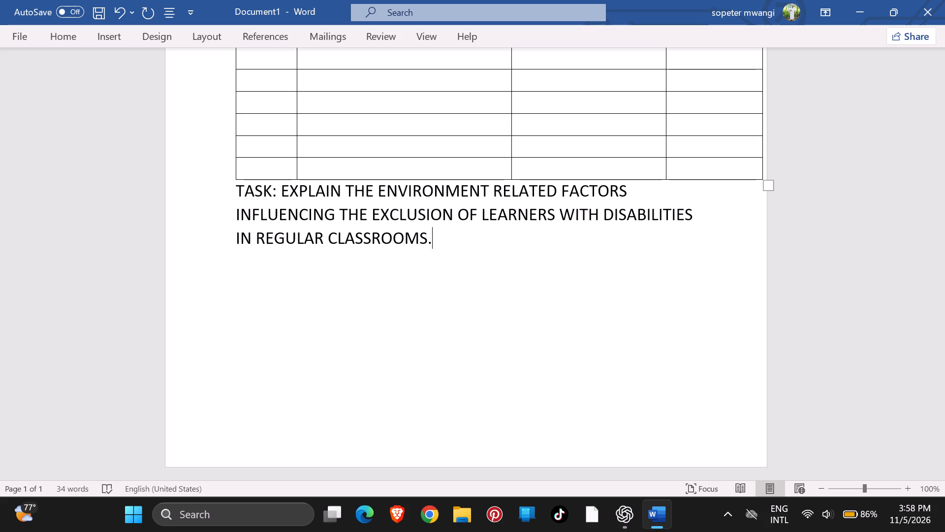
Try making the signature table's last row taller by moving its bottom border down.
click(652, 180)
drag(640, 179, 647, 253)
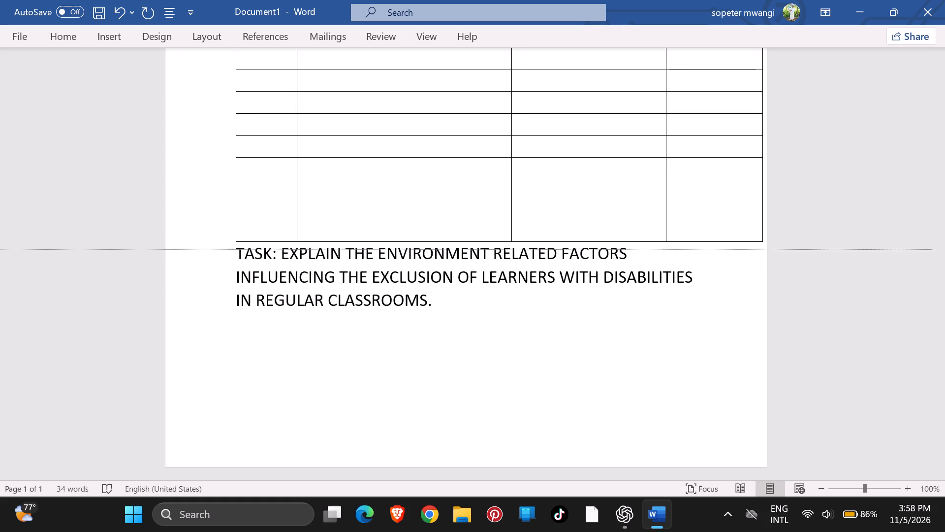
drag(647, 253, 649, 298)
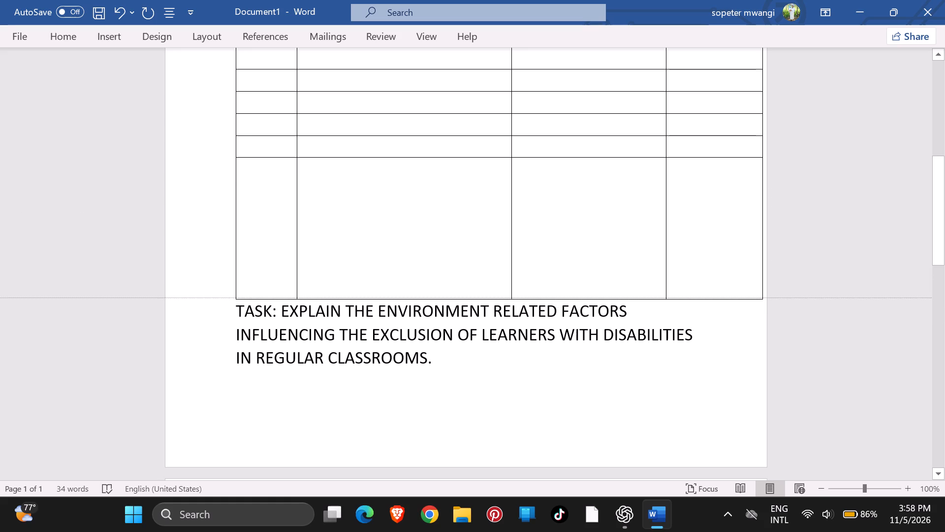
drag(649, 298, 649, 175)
Check the whole cover page again, from the school heading and unit labels to the empty area below the TASK paragraph.
scroll(542, 226, up, 4)
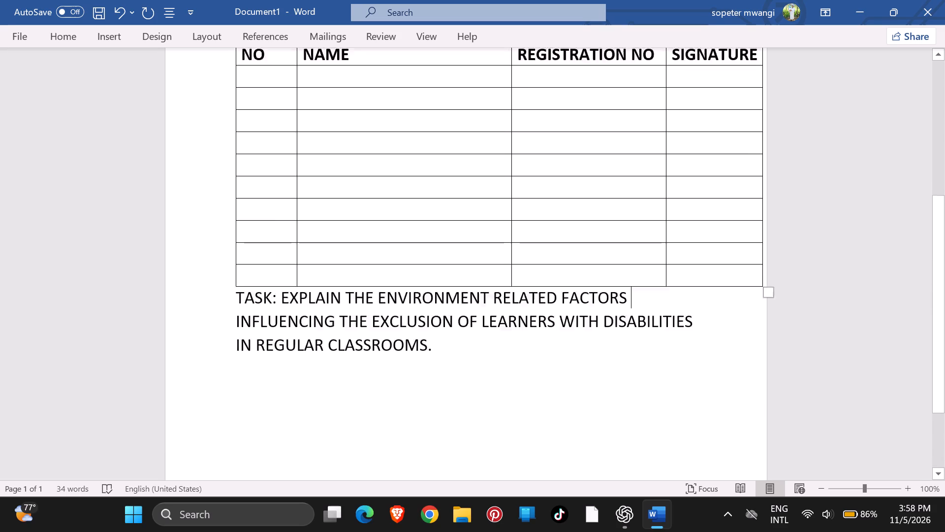
scroll(541, 226, up, 8)
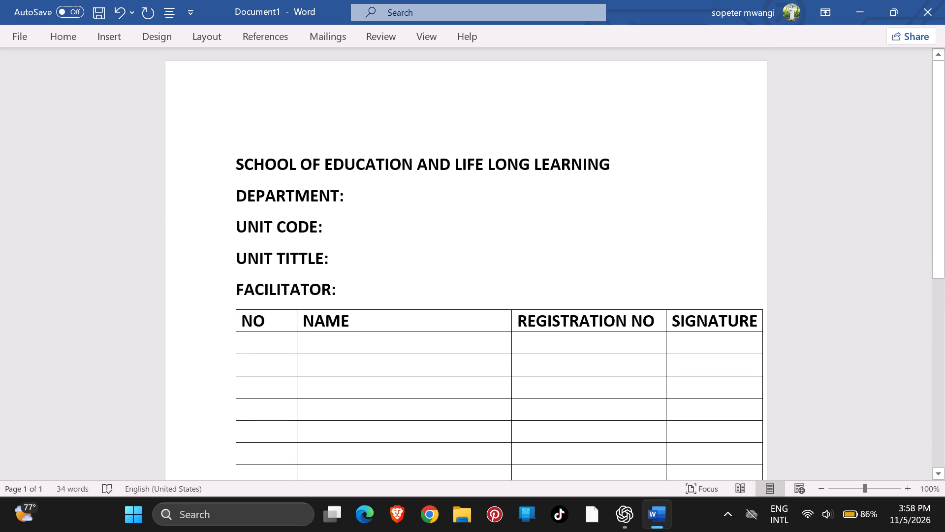
scroll(543, 225, down, 11)
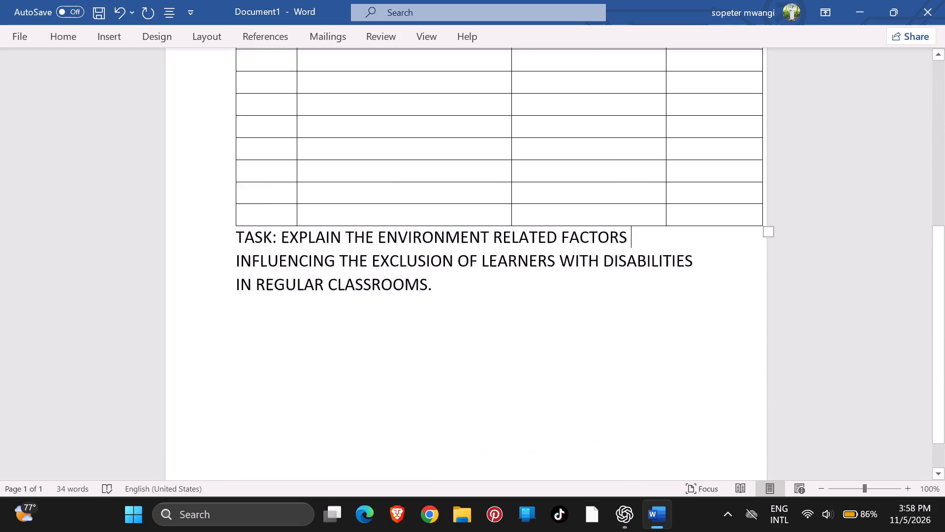
scroll(543, 227, down, 3)
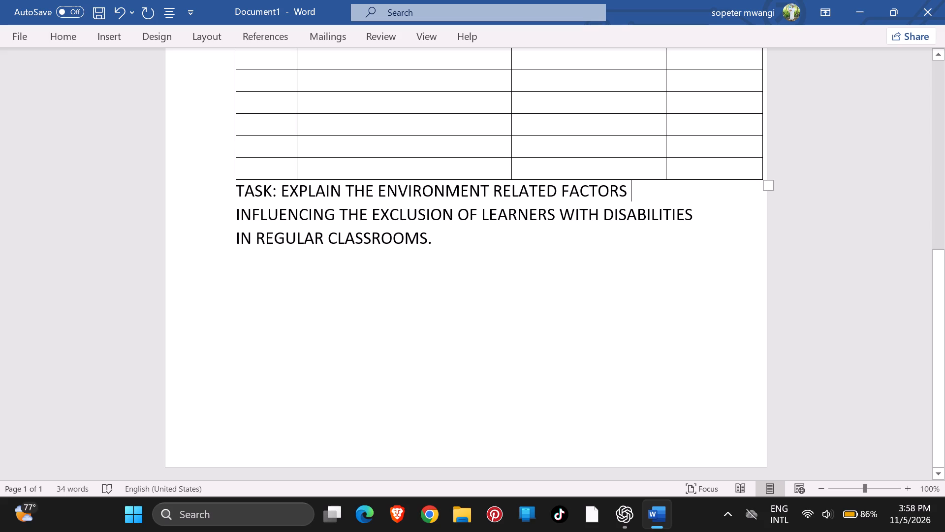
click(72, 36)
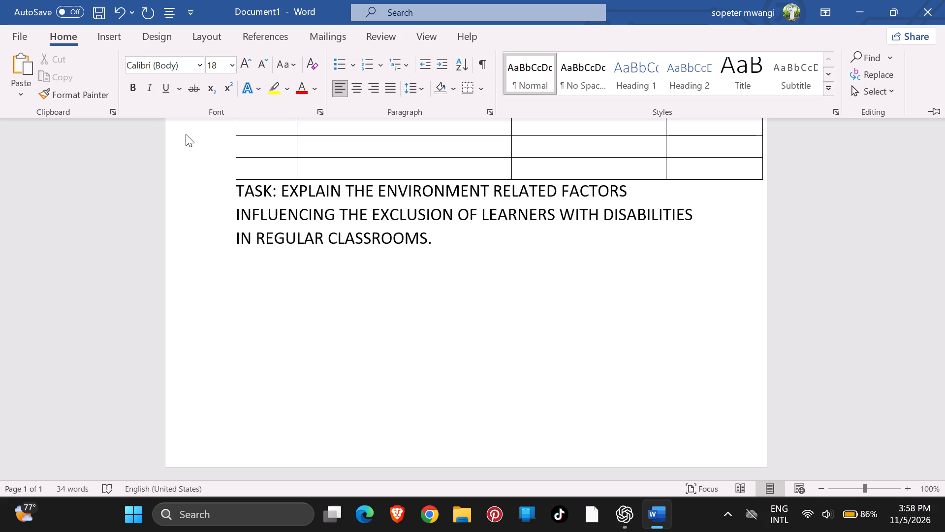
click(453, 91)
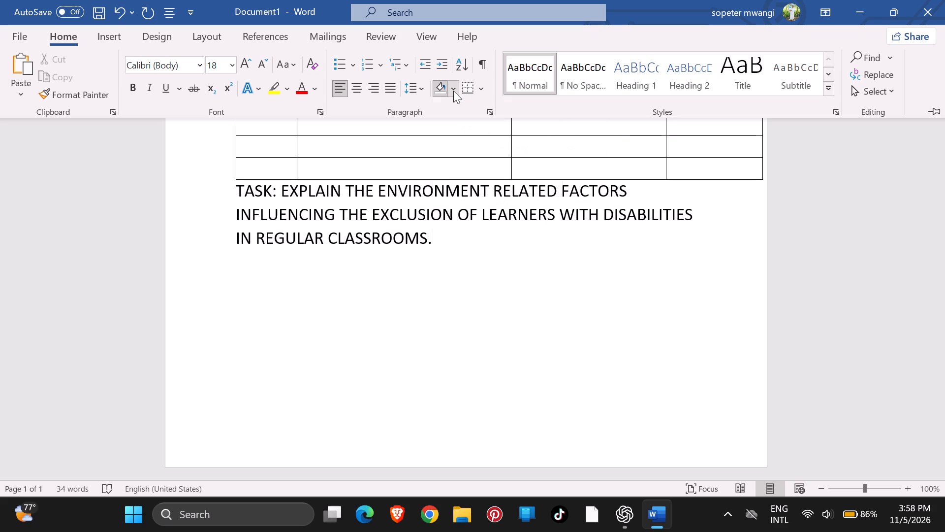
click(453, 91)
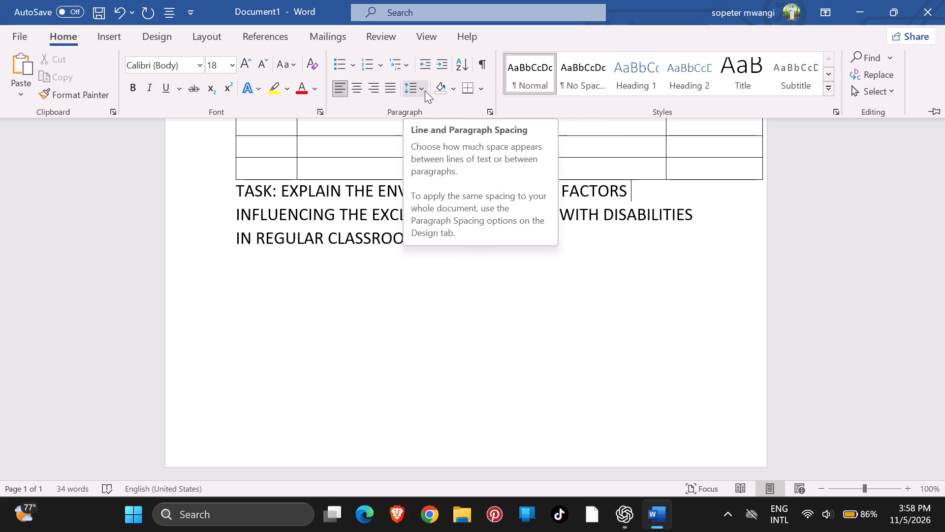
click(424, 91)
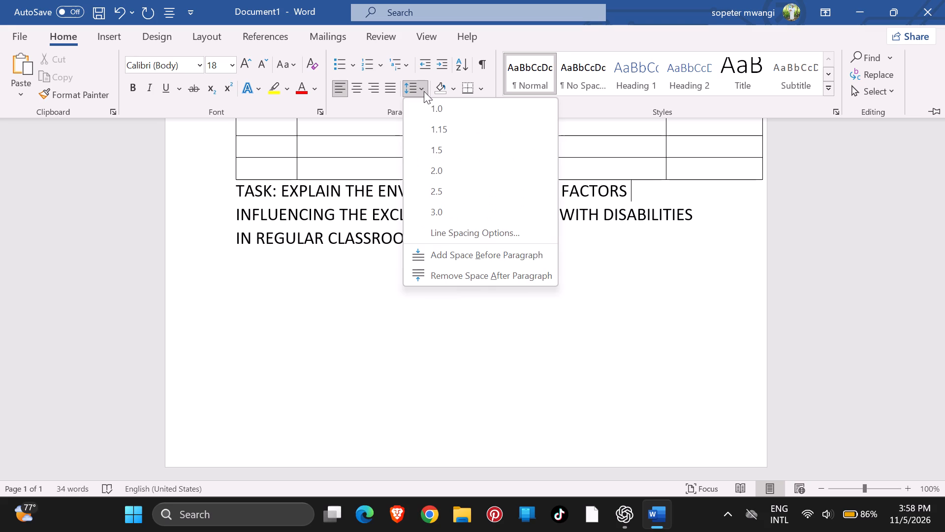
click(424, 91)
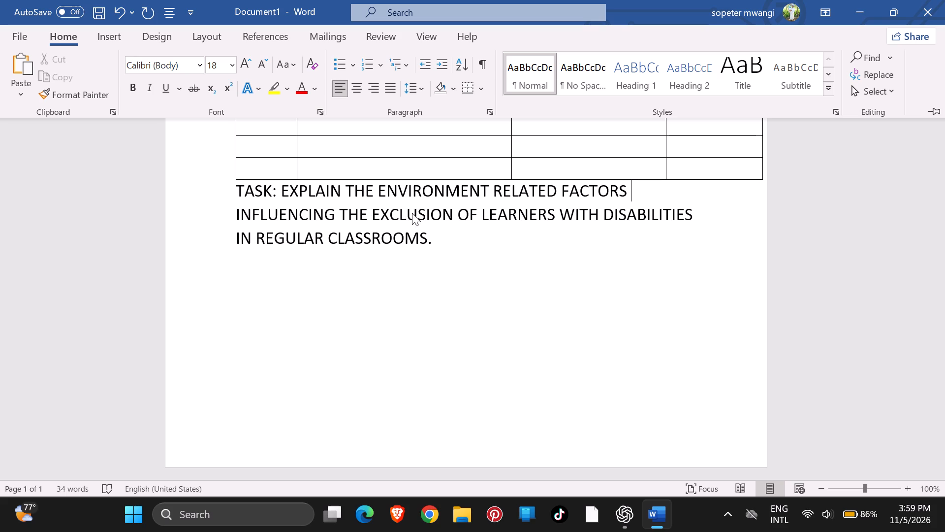
Insert blank lines after the TASK paragraph until the insertion point is on a second page.
click(435, 241)
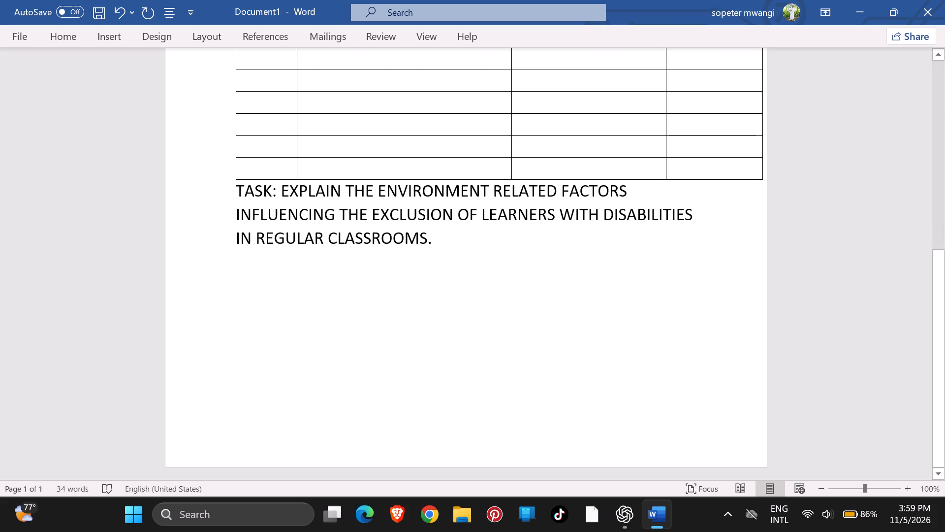
click(435, 241)
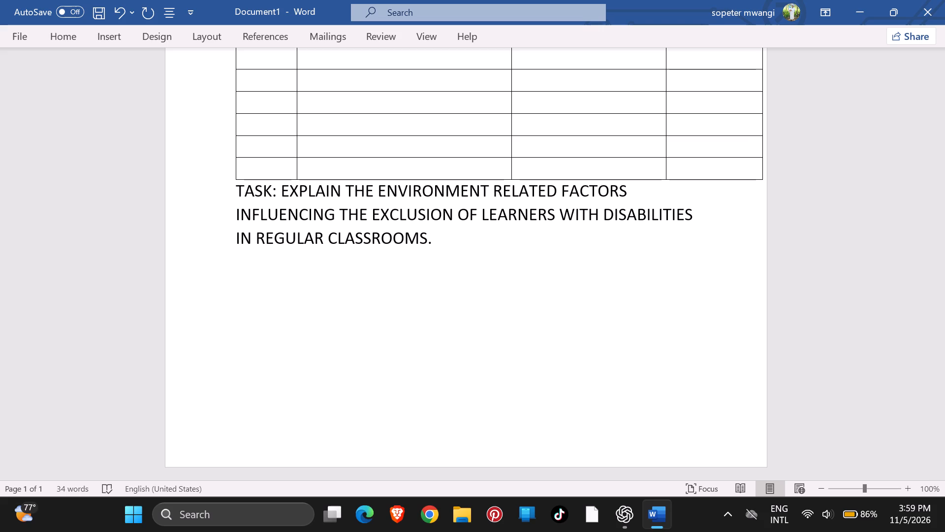
key(Return)
key(Return)
key(Return)
key(Return)
key(Return)
key(Return)
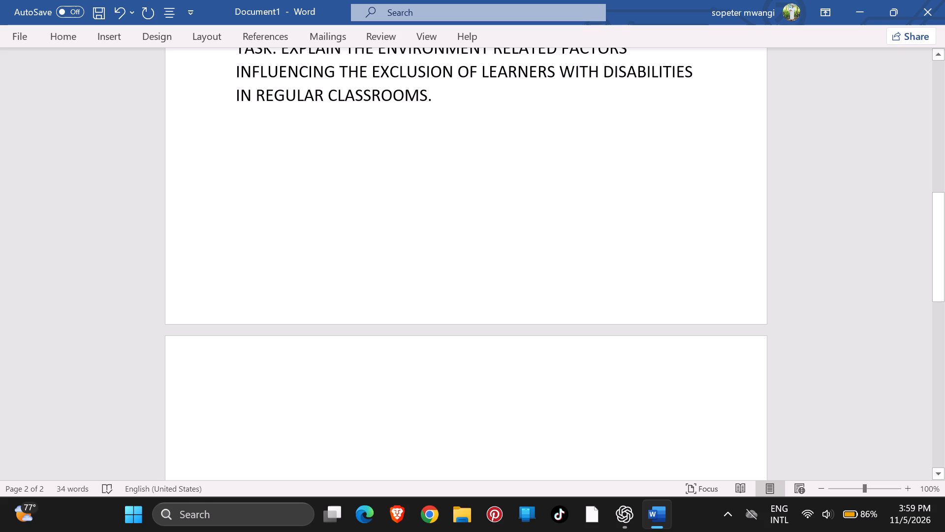
click(354, 200)
key(Return)
key(Return)
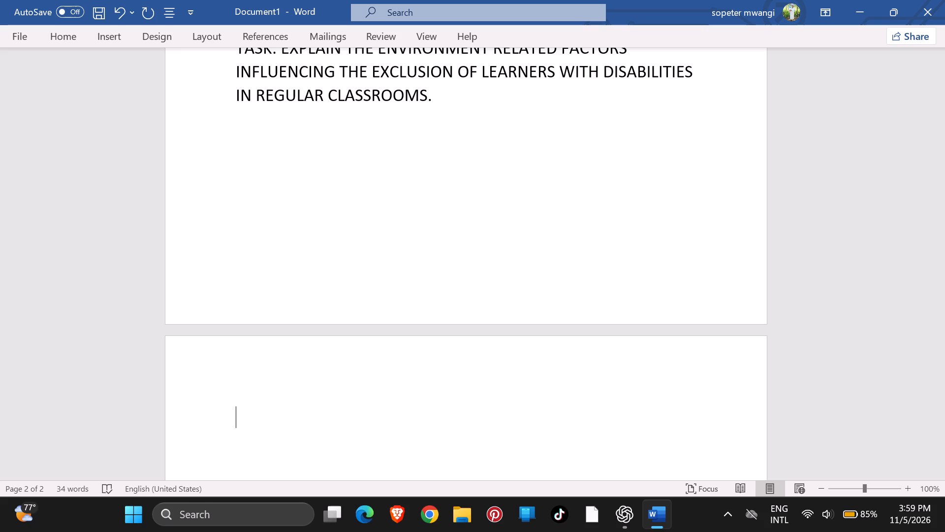
Enter the heading INTRODUCTION on the second page.
text(INT)
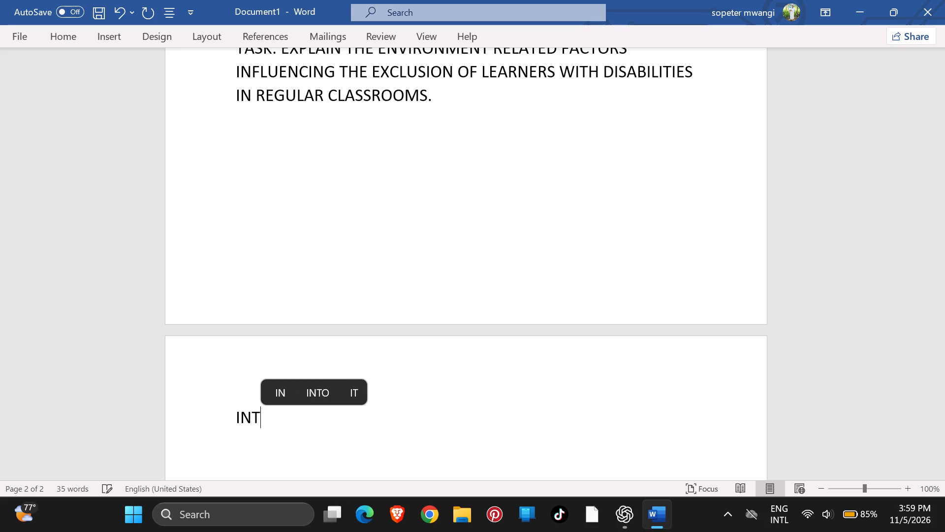
text(RO)
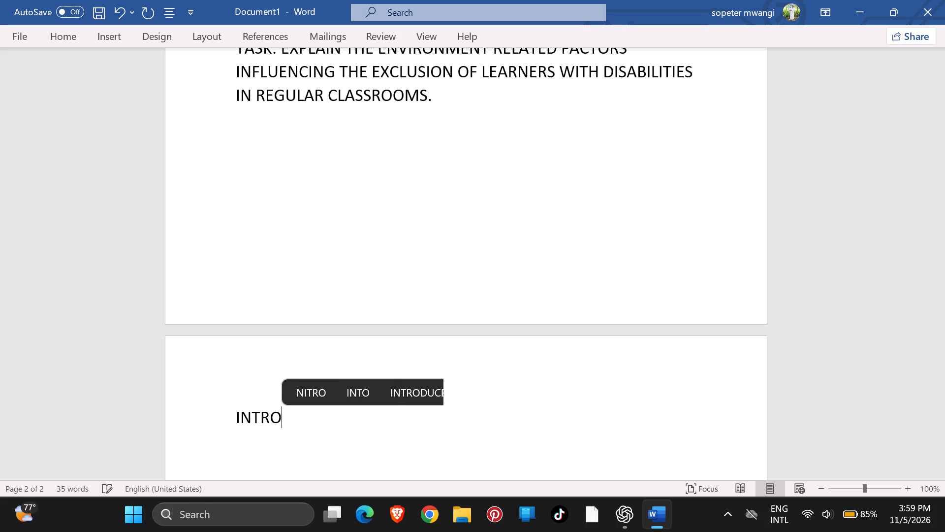
key(d)
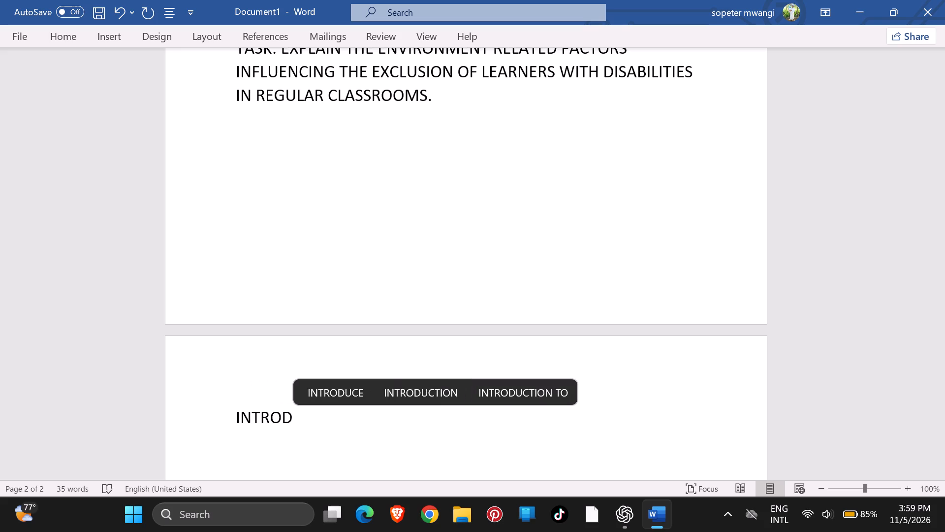
text(UC)
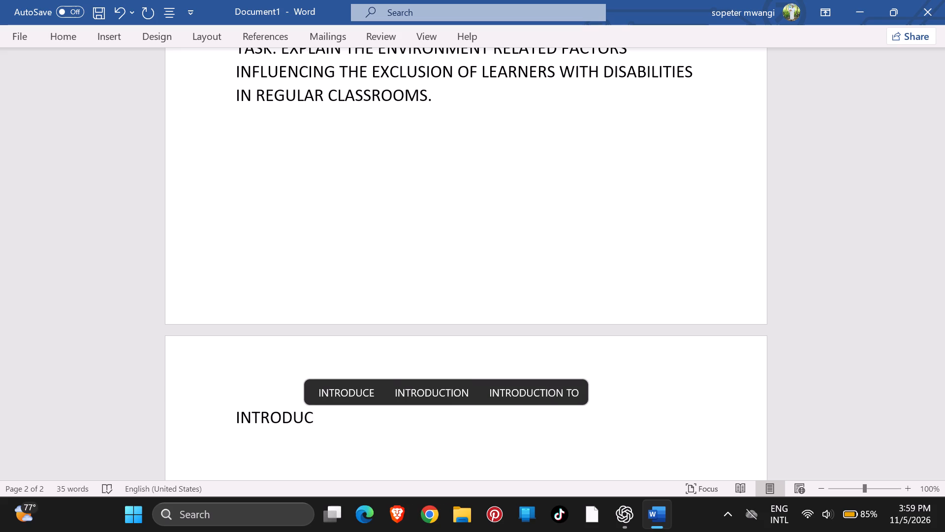
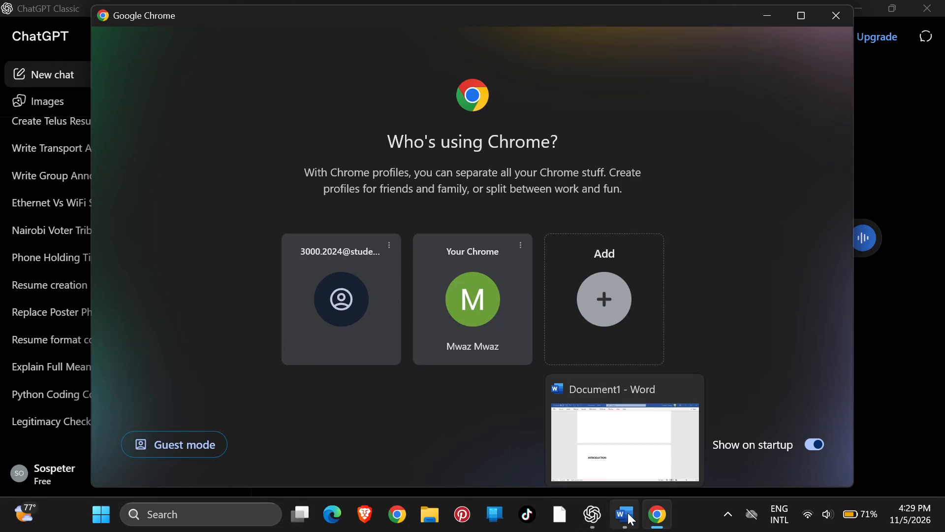
Switch back to the Word document and apply 1., 2., 3. numbering at the current insertion point.
click(625, 515)
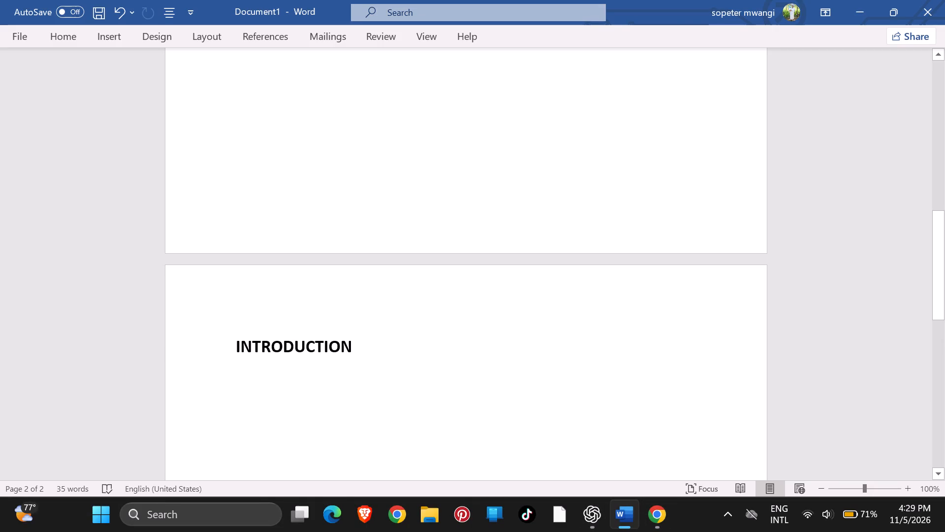
scroll(456, 305, up, 13)
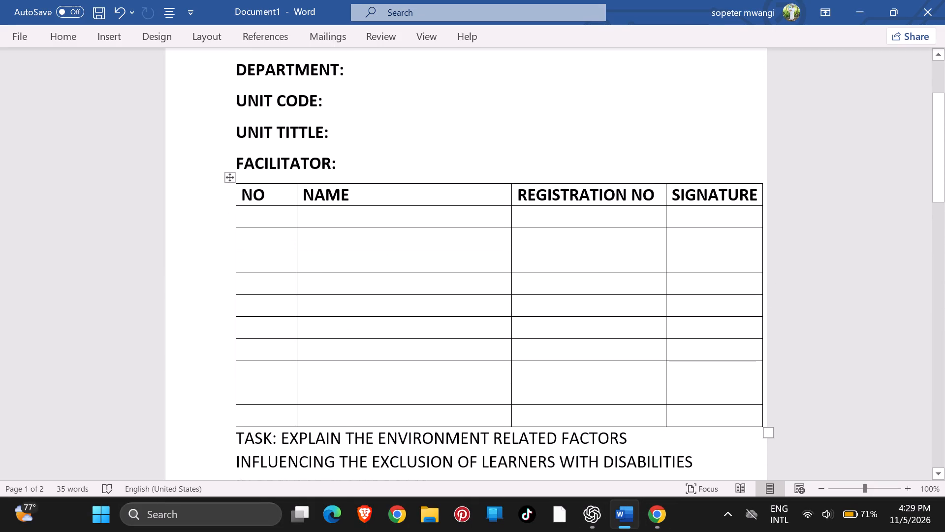
click(65, 37)
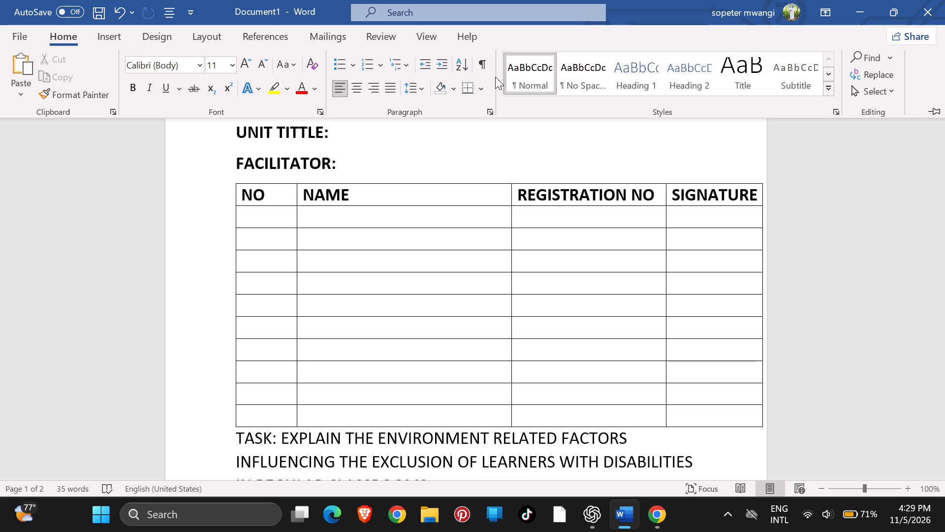
click(379, 63)
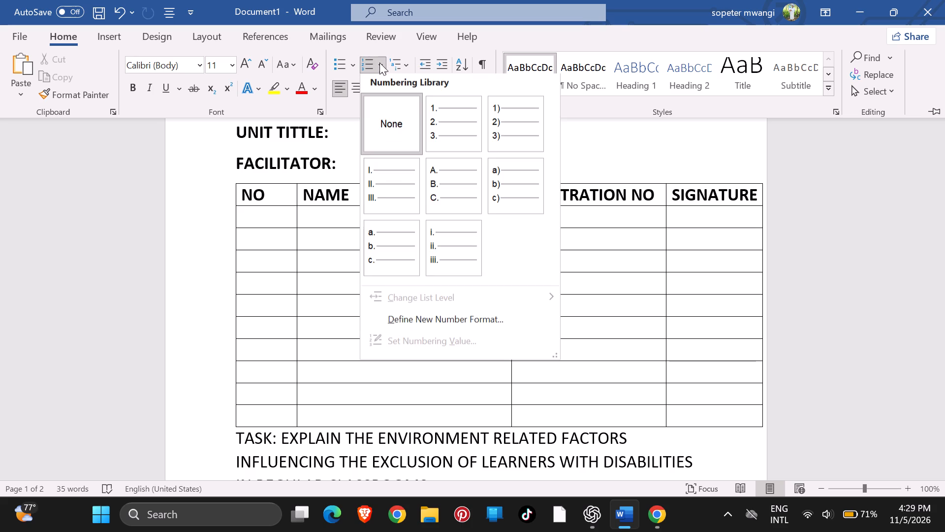
click(448, 118)
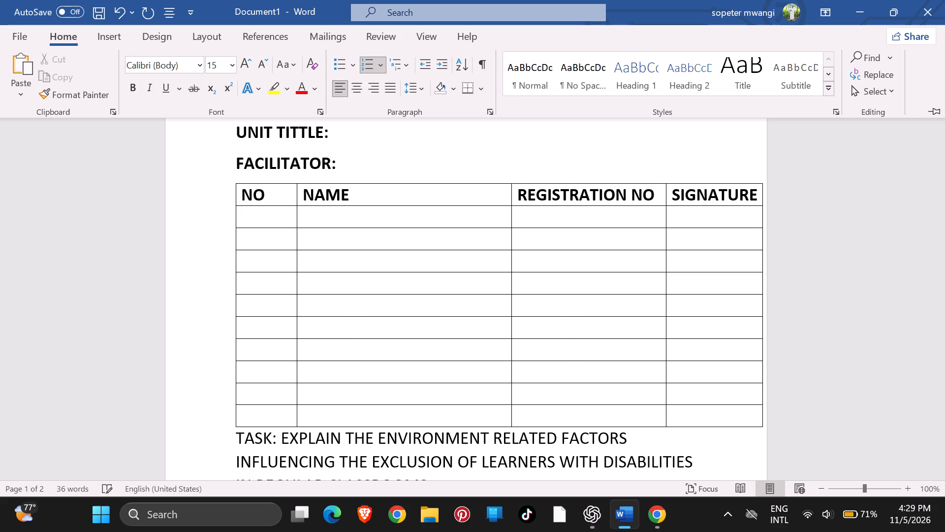
Number the ten empty cells of the signature table's NO column using the 1., 2., 3. format.
drag(266, 216, 274, 260)
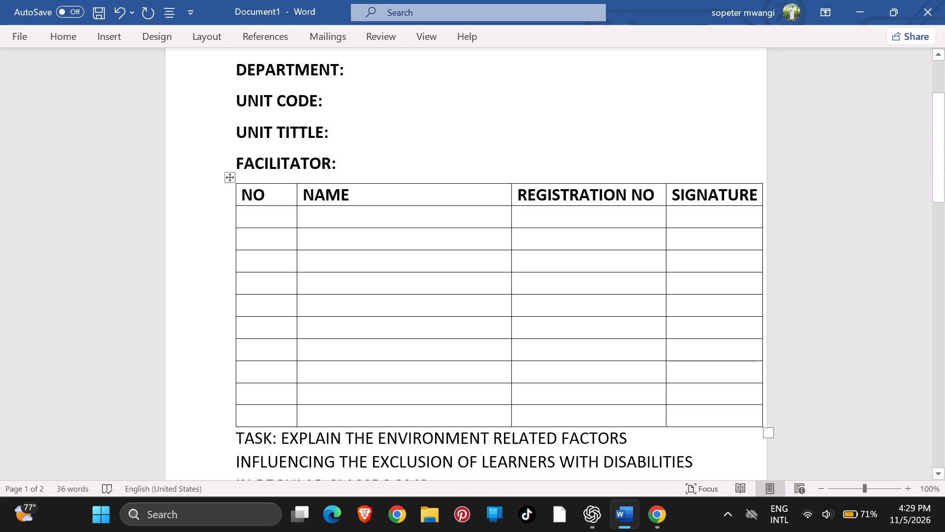
drag(274, 260, 274, 263)
click(267, 214)
drag(262, 220, 265, 233)
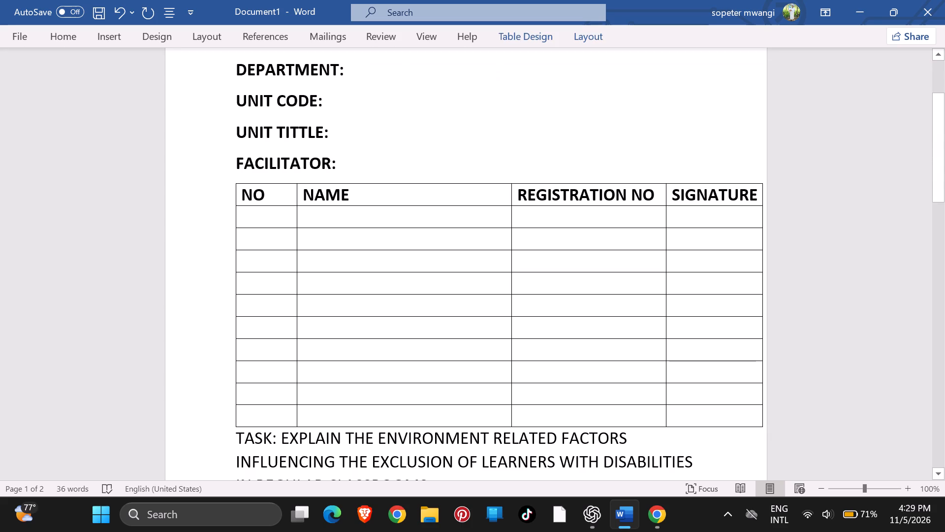
drag(265, 233, 268, 415)
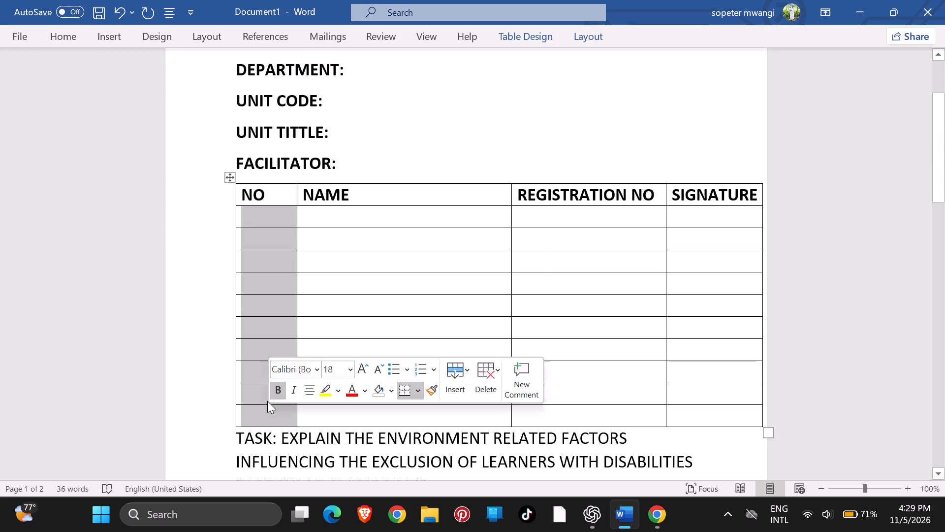
click(82, 40)
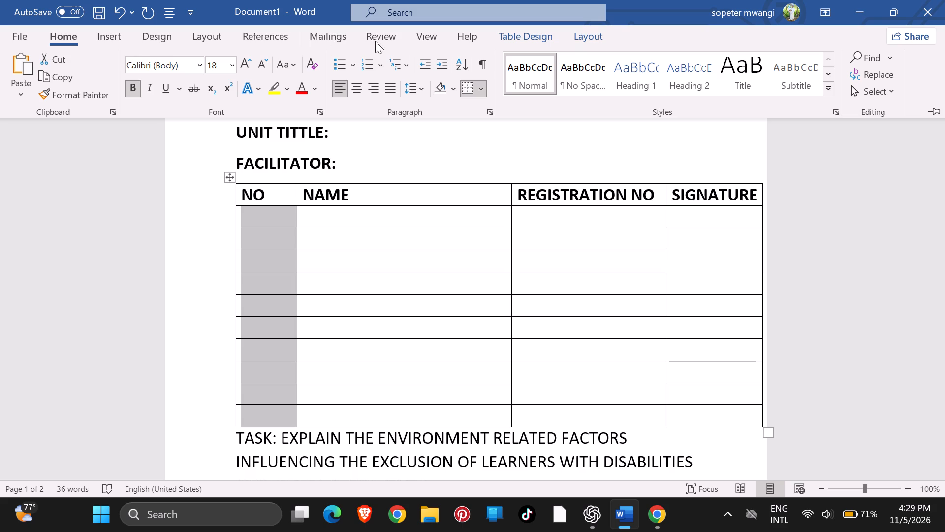
click(373, 65)
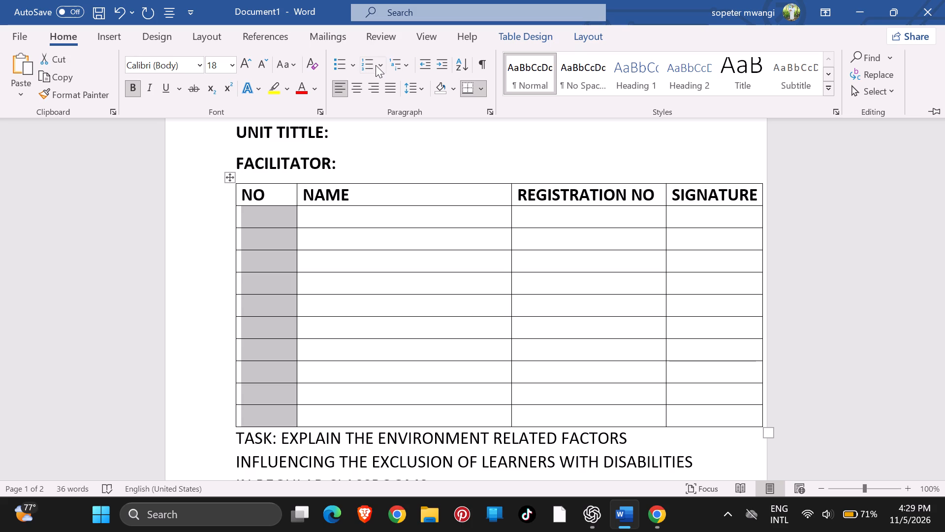
click(382, 60)
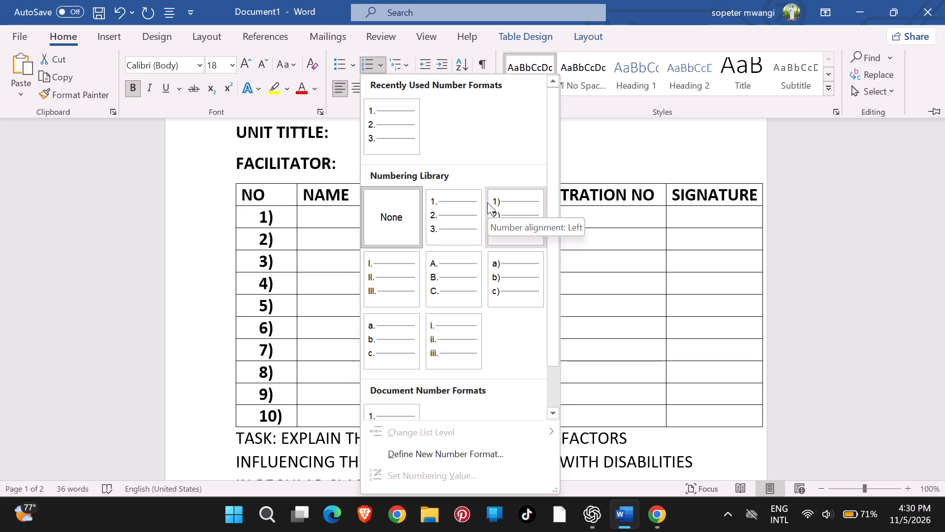
click(445, 206)
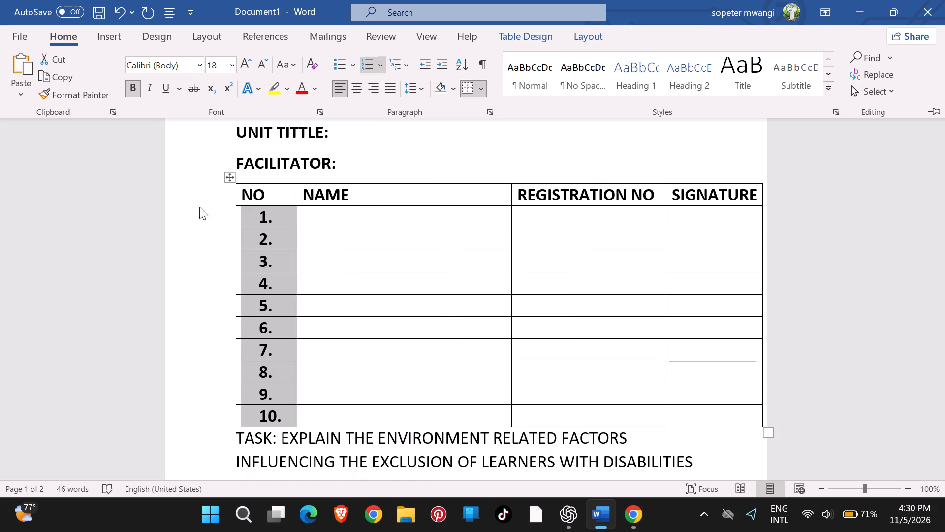
click(190, 220)
Enter the first group member's full name, with each name capitalised, in the NAME column of row 1.
click(312, 222)
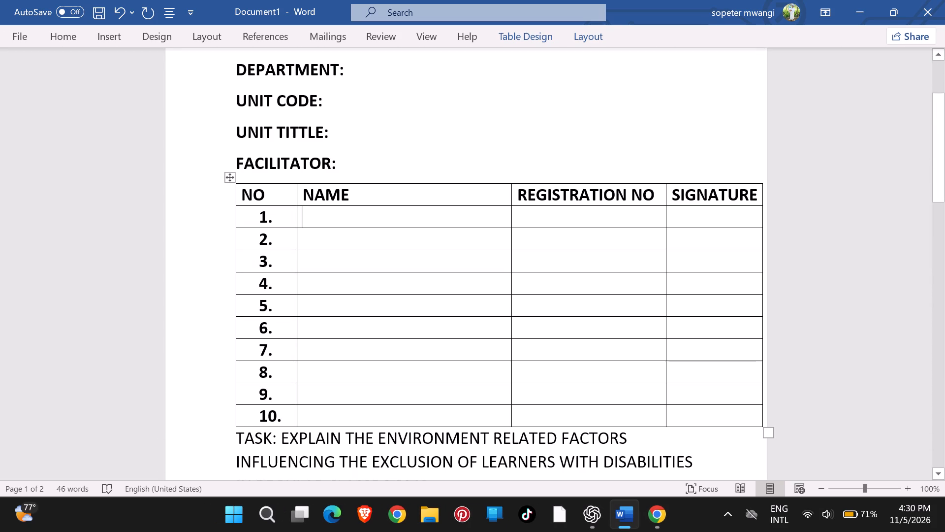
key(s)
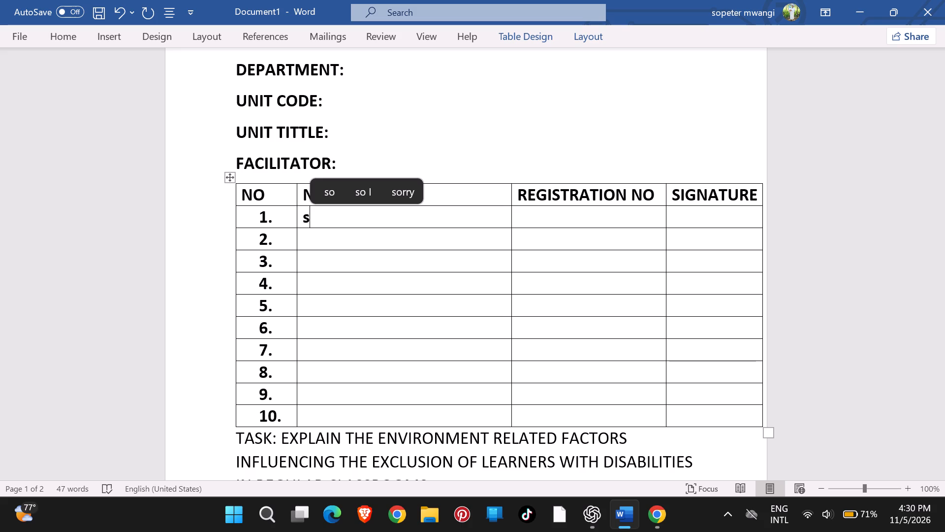
key(BackSpace)
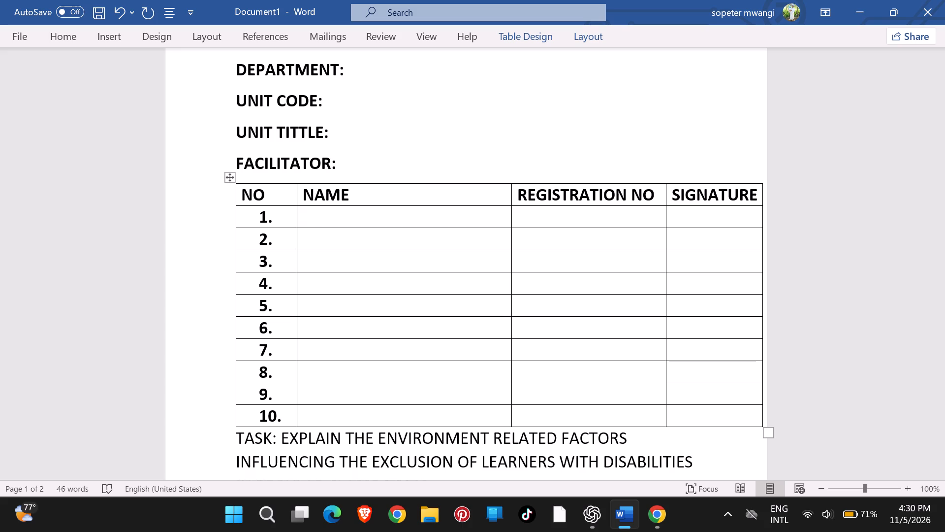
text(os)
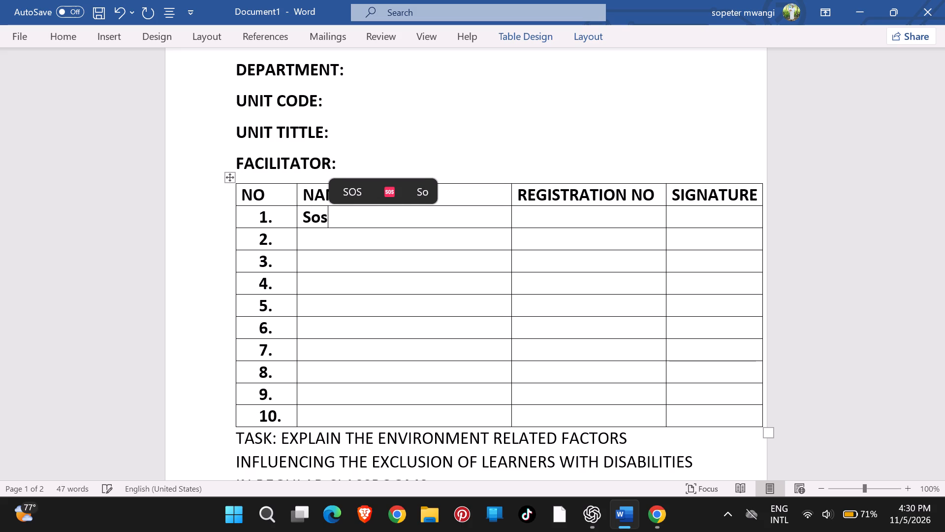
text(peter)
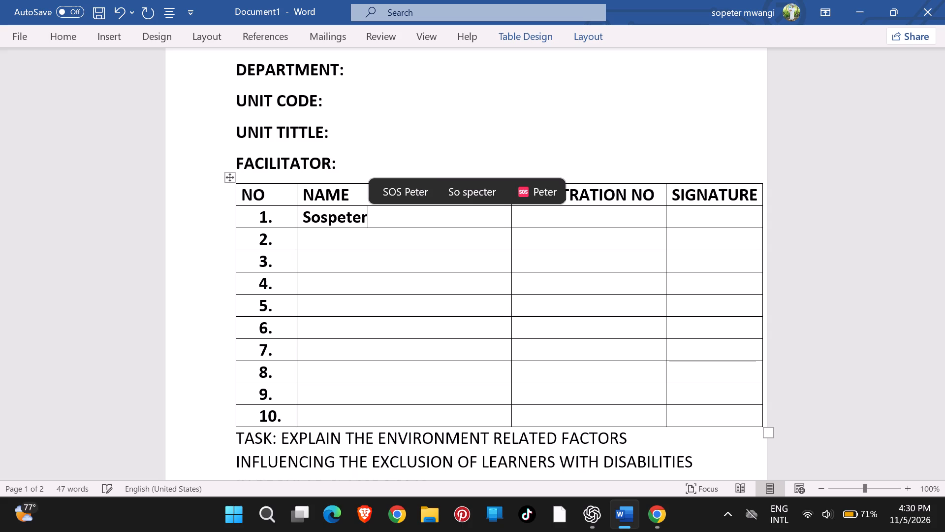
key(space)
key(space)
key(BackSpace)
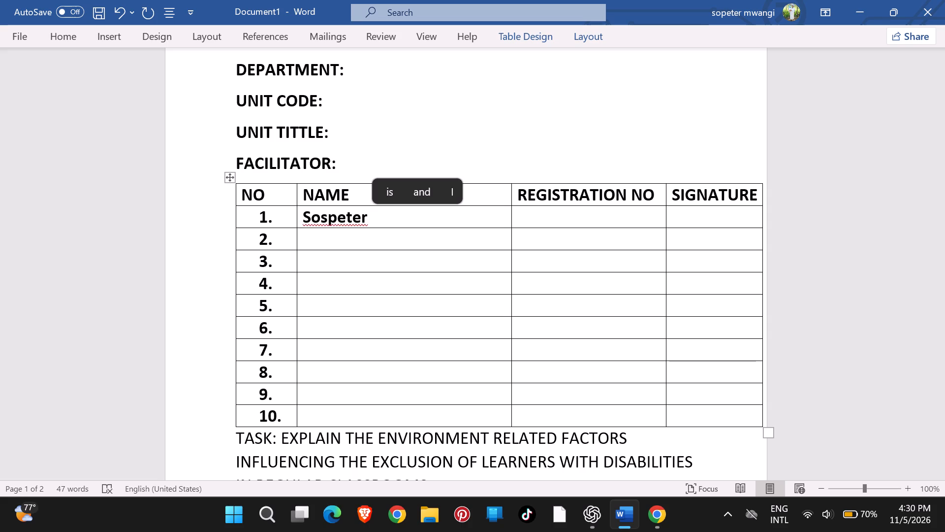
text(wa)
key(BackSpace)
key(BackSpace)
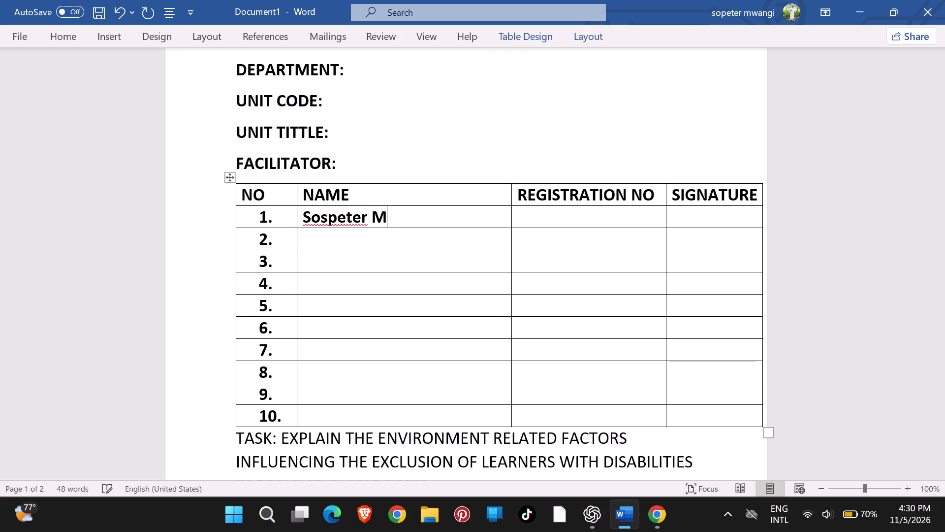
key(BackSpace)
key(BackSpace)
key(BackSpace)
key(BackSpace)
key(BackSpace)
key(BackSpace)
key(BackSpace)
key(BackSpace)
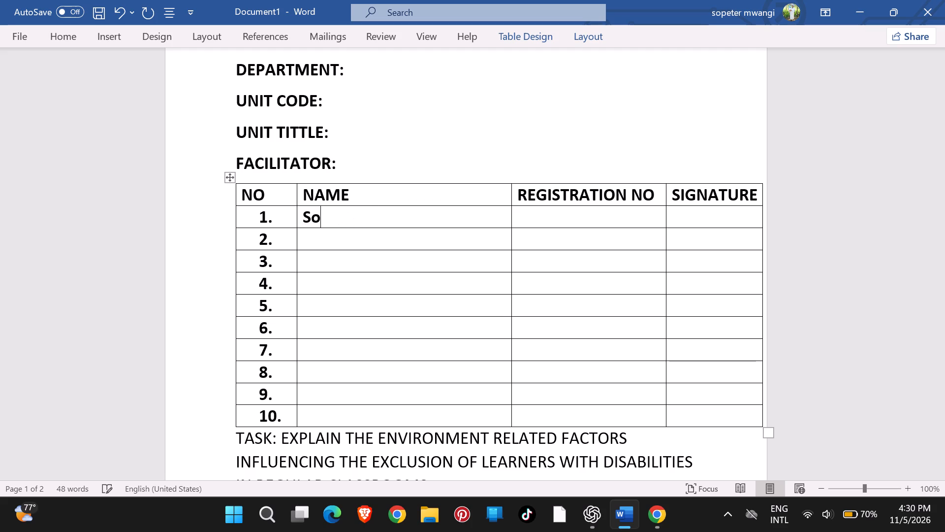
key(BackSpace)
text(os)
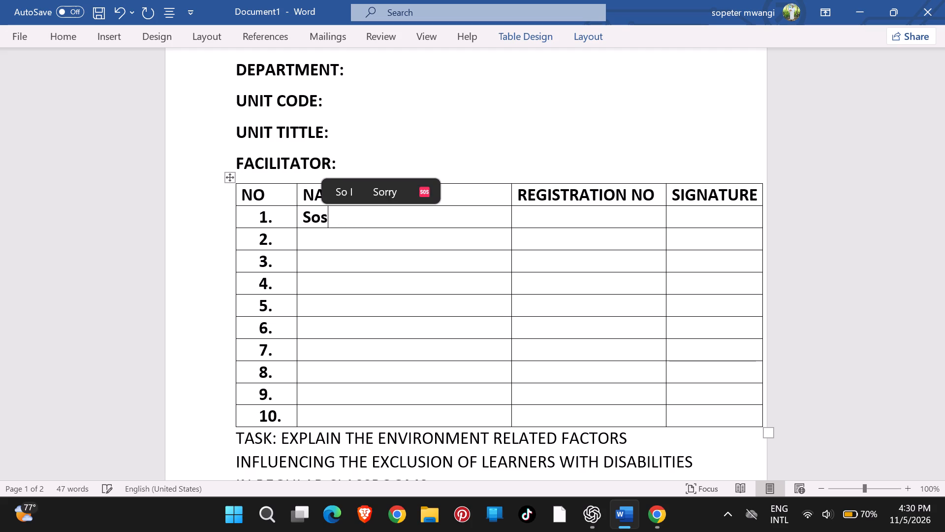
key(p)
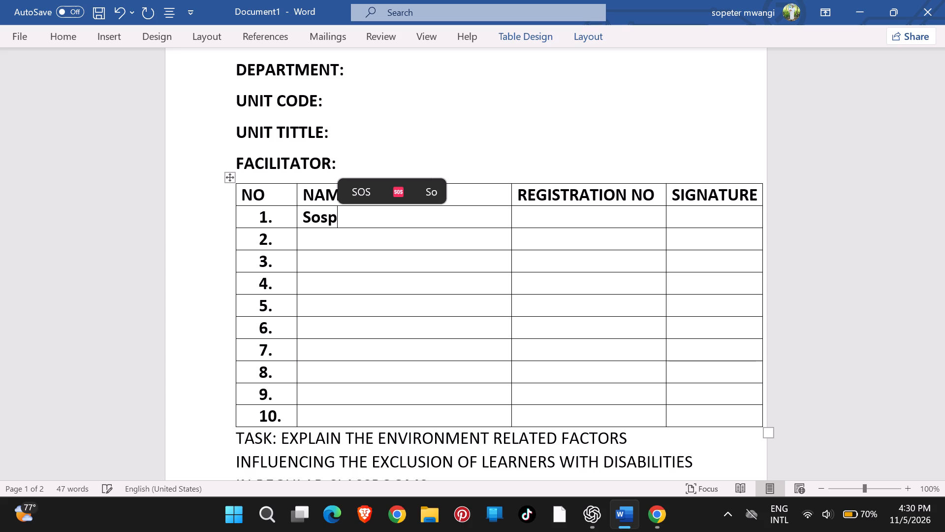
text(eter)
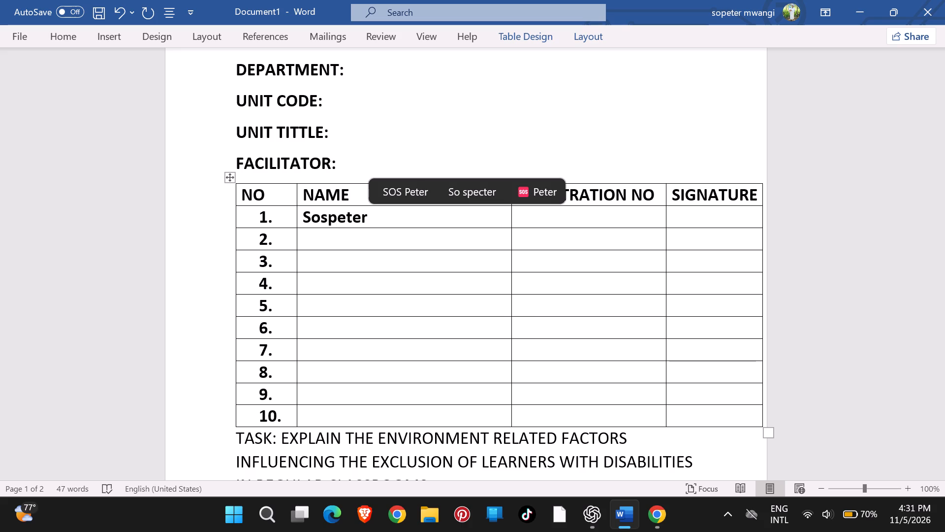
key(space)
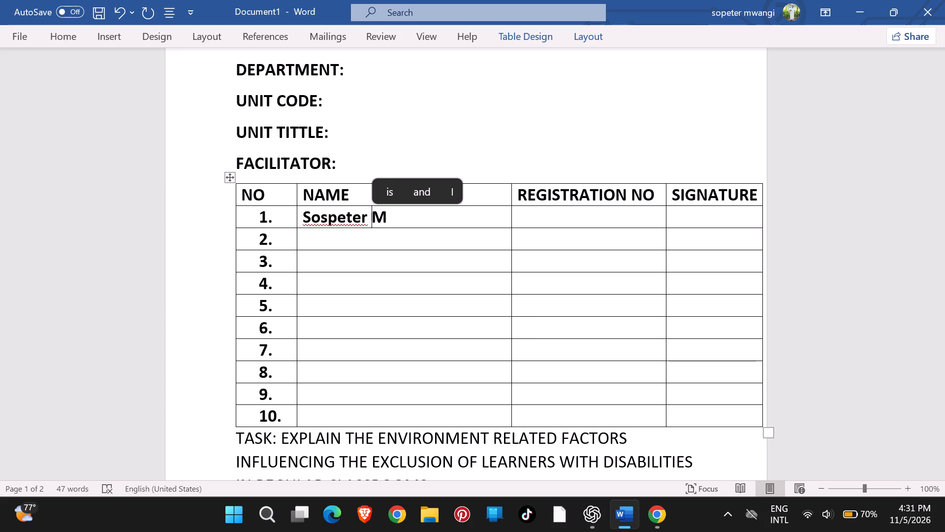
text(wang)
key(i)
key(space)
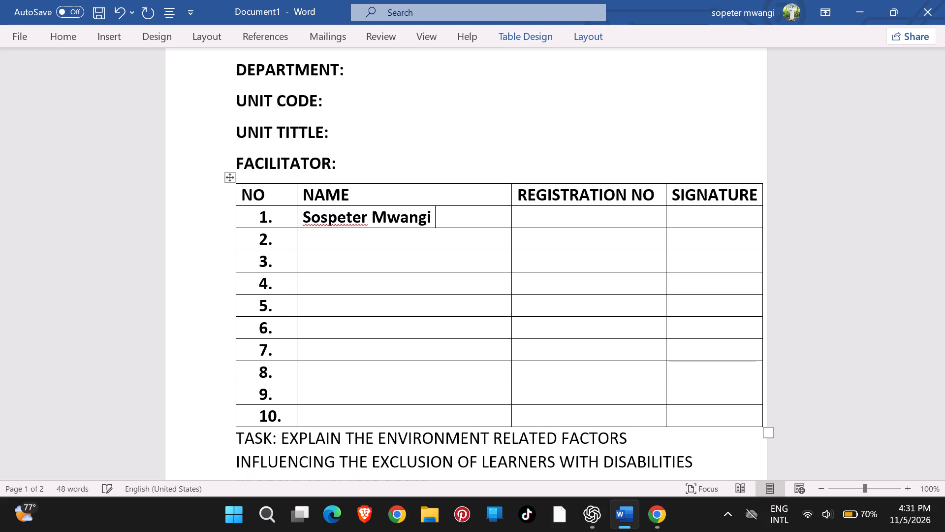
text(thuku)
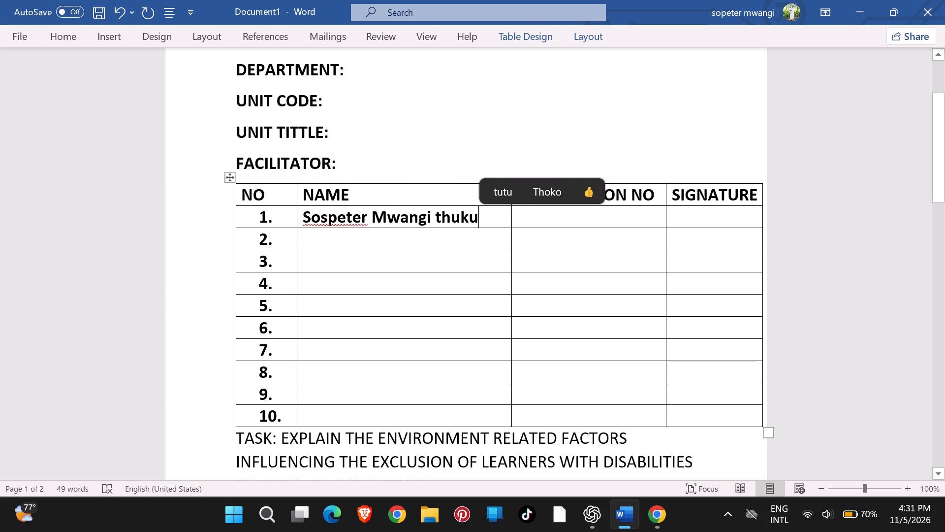
click(443, 216)
key(BackSpace)
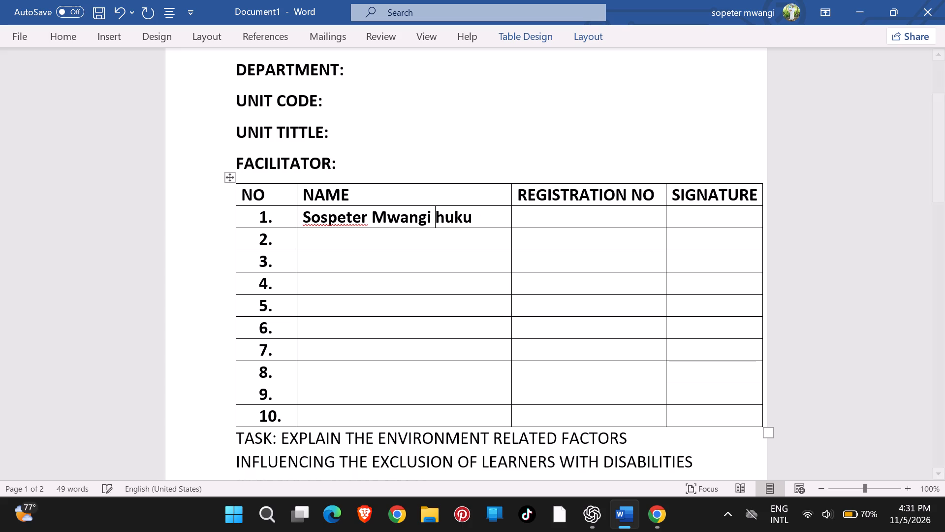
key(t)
click(322, 241)
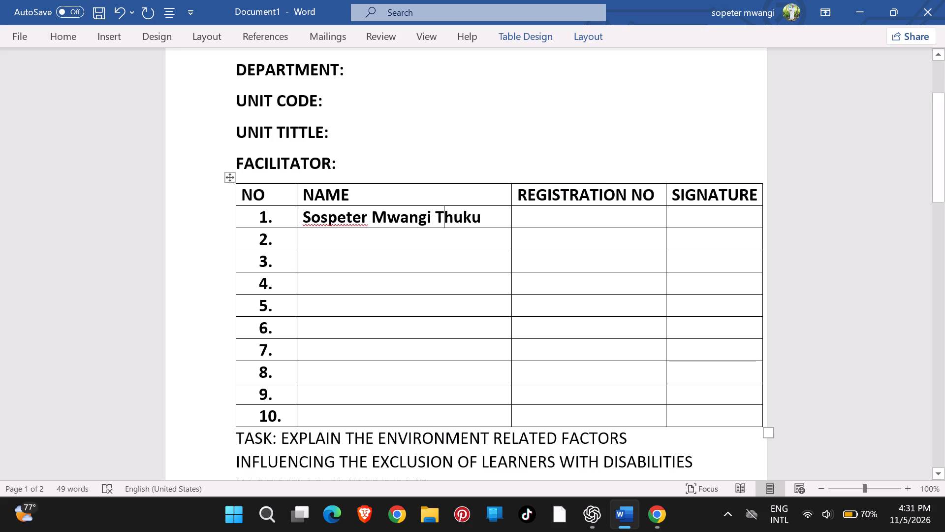
Enter the first group member's registration number in the REGISTRATION NO column of row 1.
click(517, 218)
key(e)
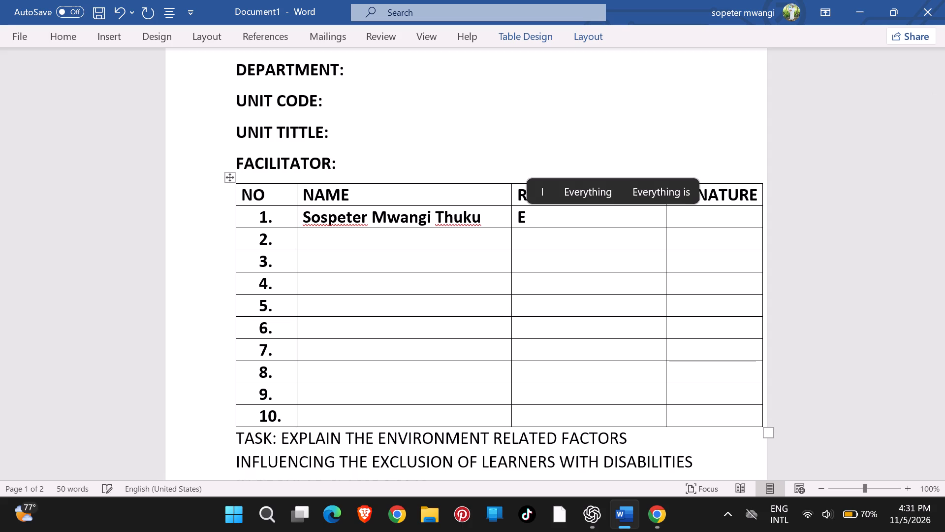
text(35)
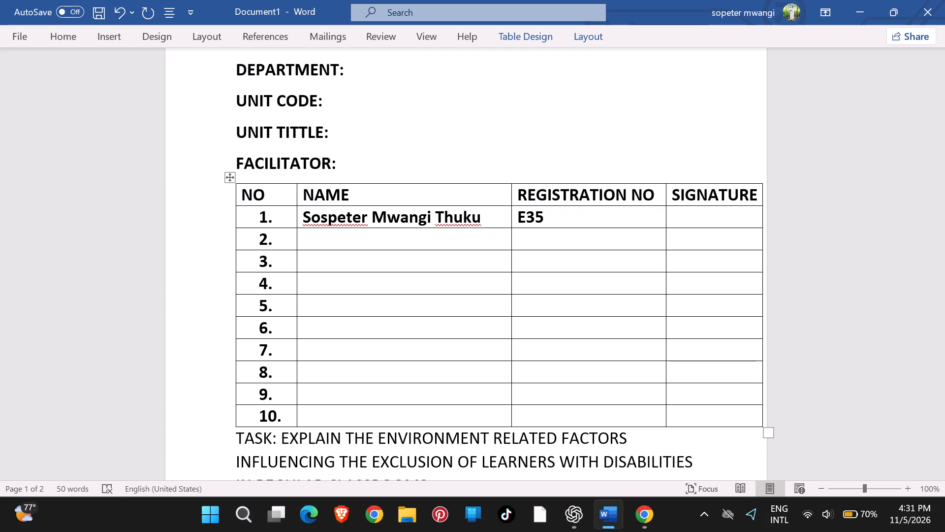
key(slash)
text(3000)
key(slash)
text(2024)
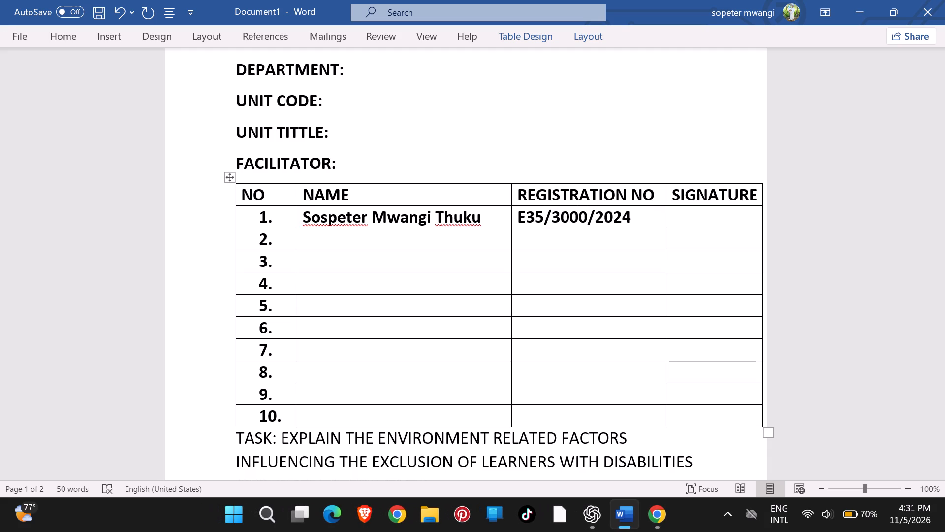
Enter the second group member's name, with each name capitalised, in the NAME column of row 2.
click(311, 239)
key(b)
key(BackSpace)
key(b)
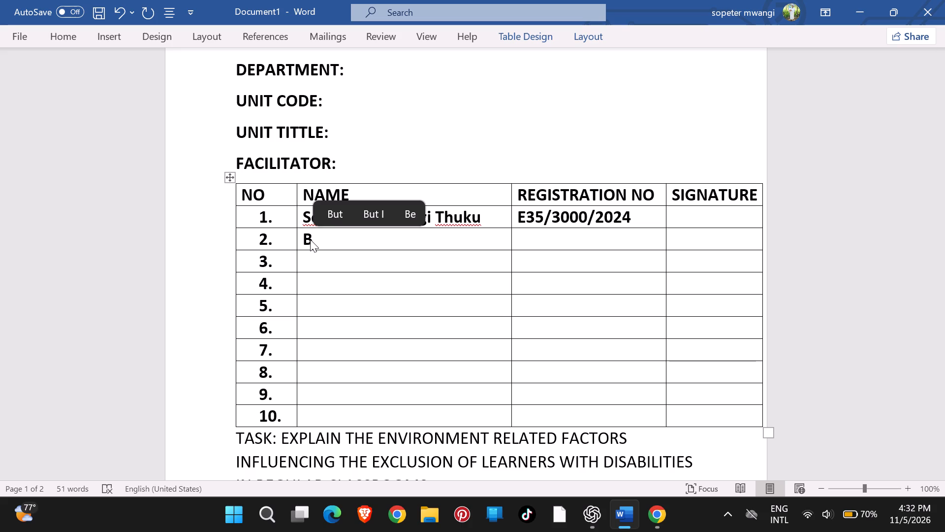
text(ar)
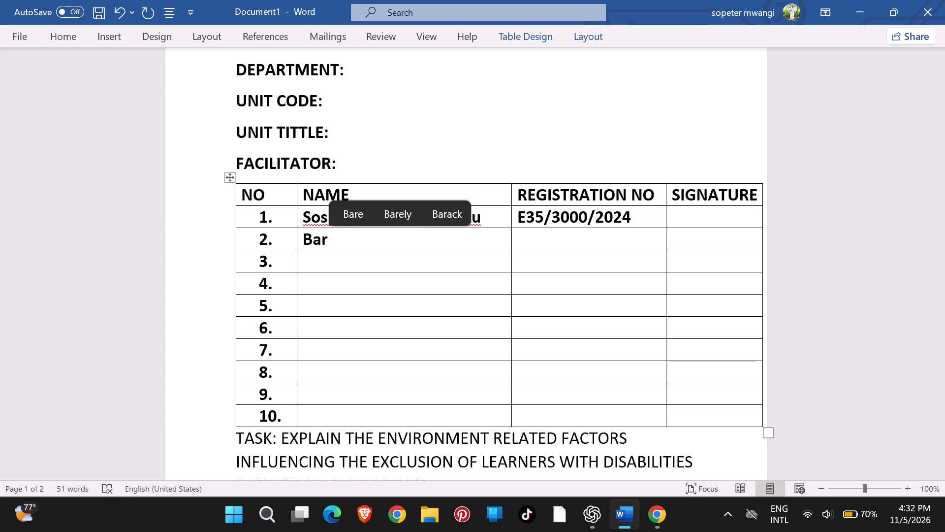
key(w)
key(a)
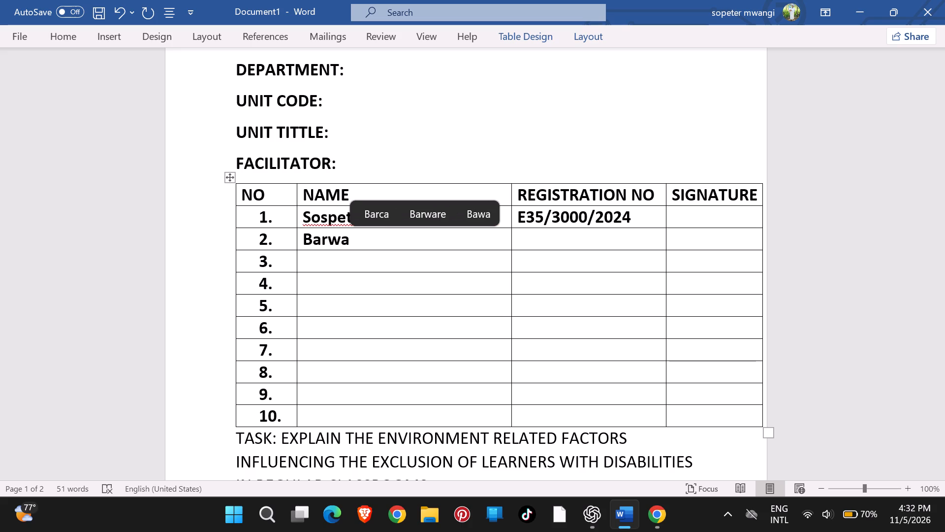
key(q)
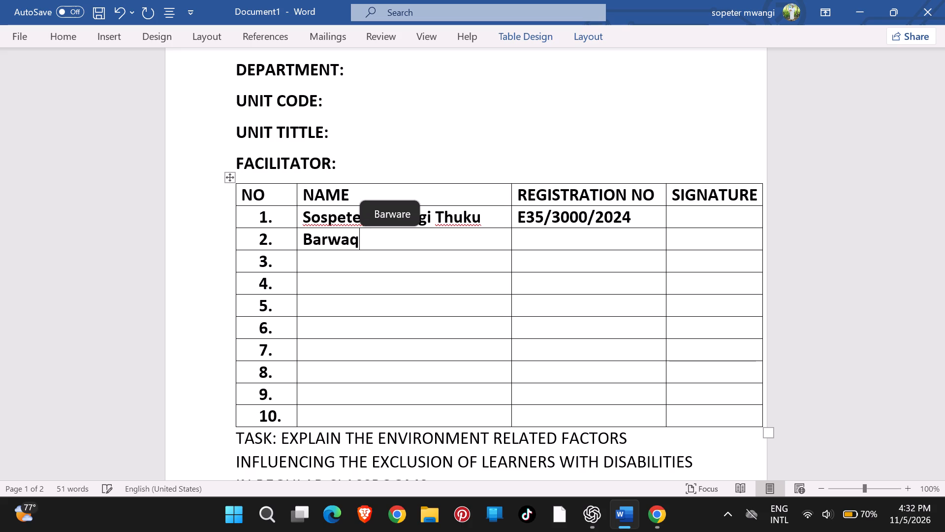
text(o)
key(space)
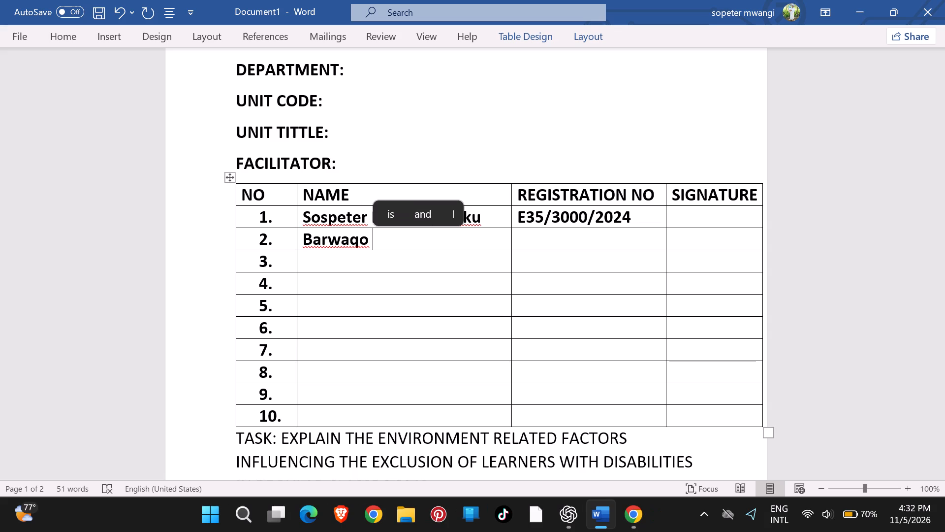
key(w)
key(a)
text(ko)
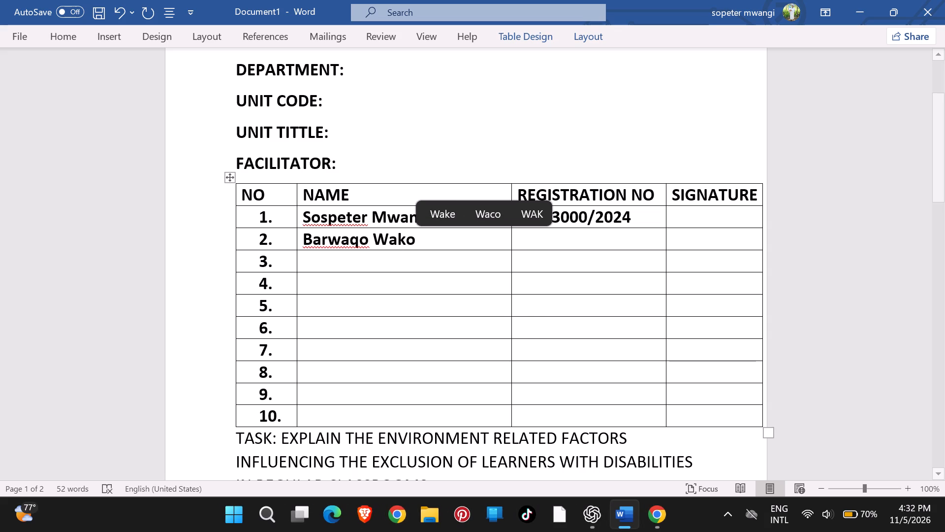
Enter the second group member's registration number in the REGISTRATION NO column of row 2.
click(524, 238)
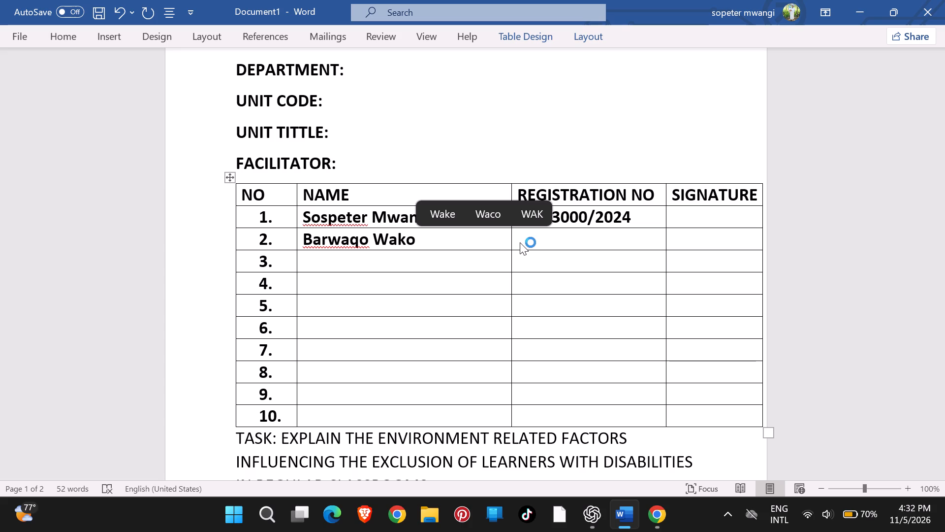
click(523, 236)
double_click(523, 236)
triple_click(523, 236)
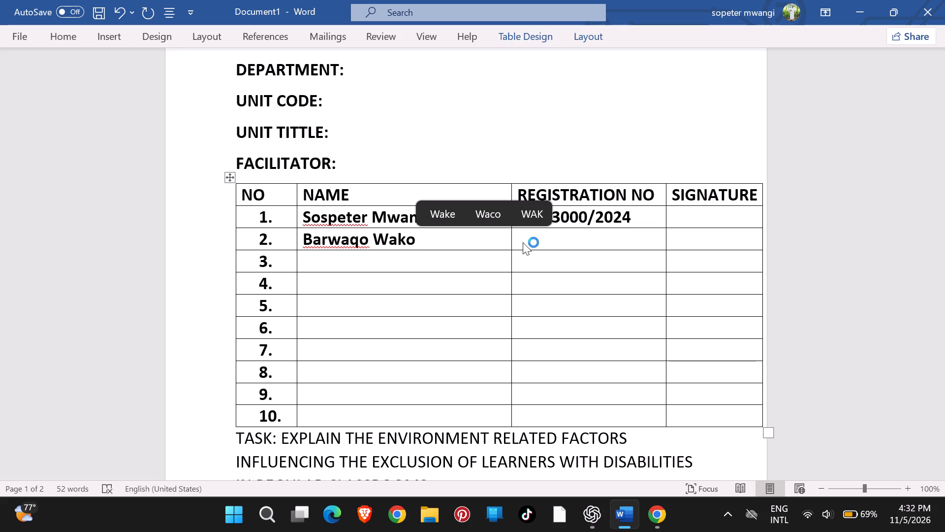
click(523, 236)
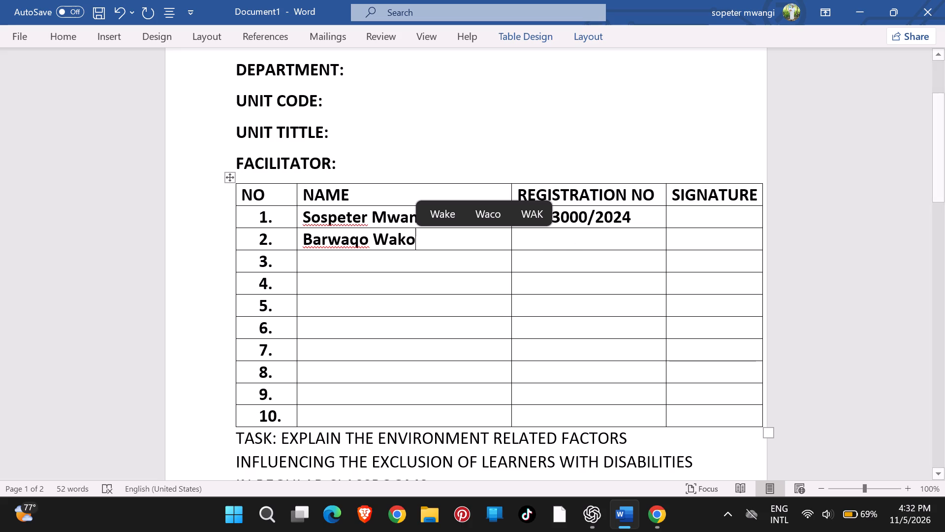
click(545, 239)
click(526, 262)
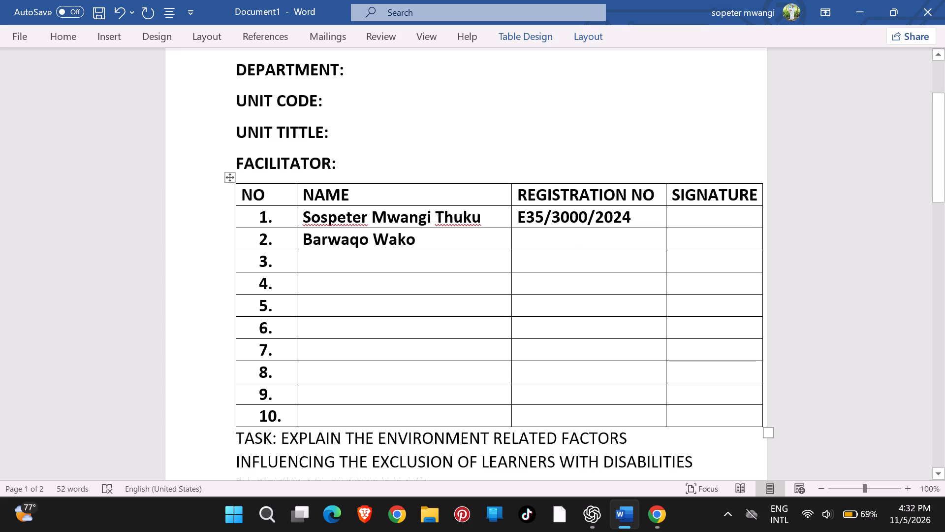
click(526, 238)
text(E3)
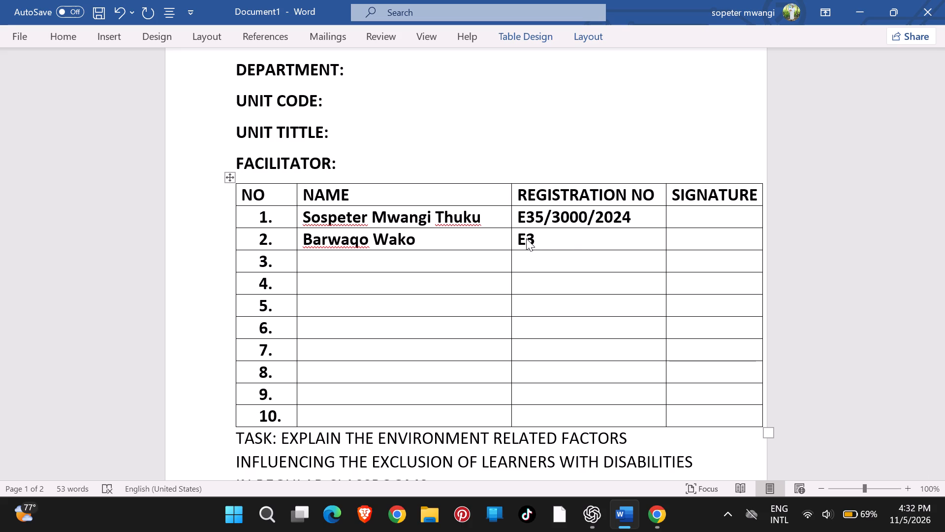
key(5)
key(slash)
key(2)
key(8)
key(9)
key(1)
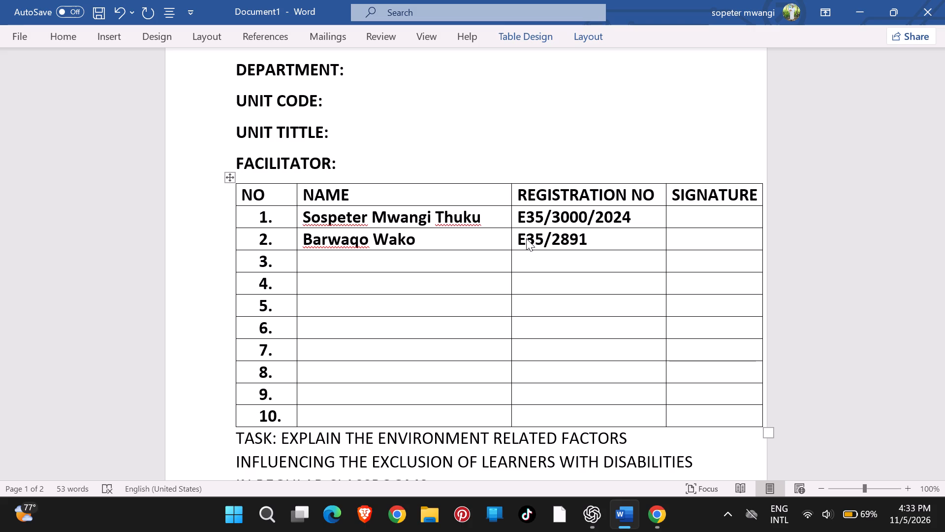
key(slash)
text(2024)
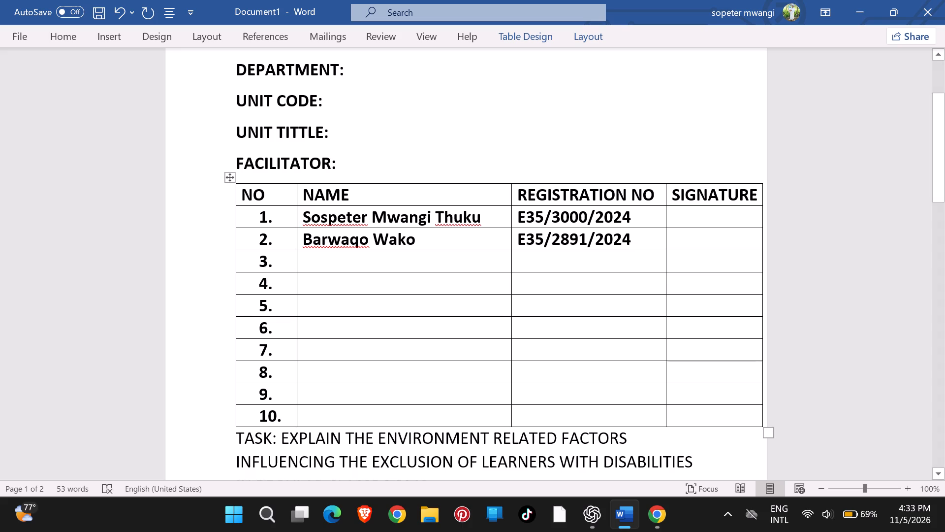
Enter the third group member's name, with each name capitalised, in the NAME column of row 3.
click(311, 259)
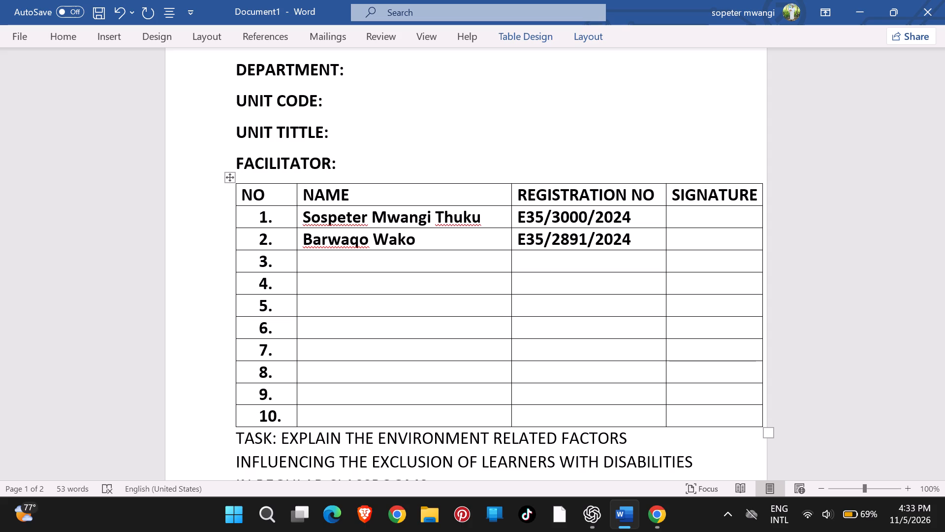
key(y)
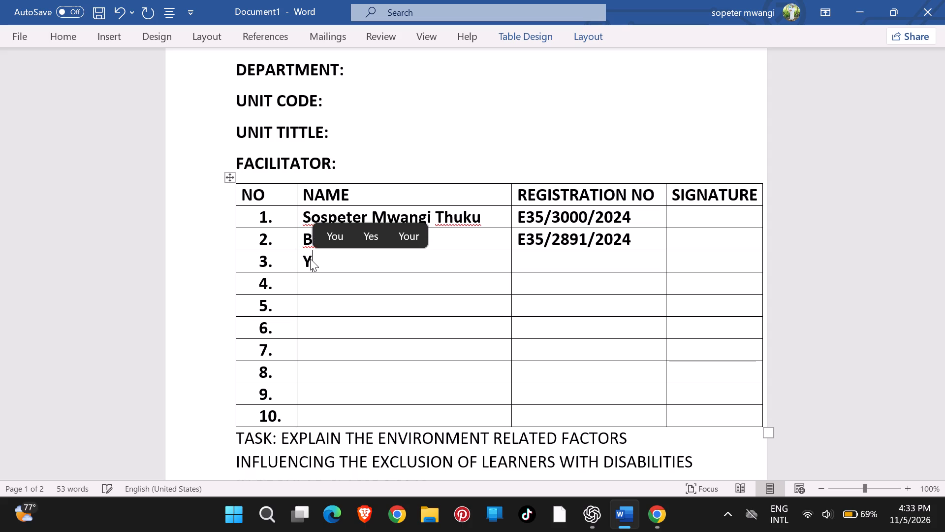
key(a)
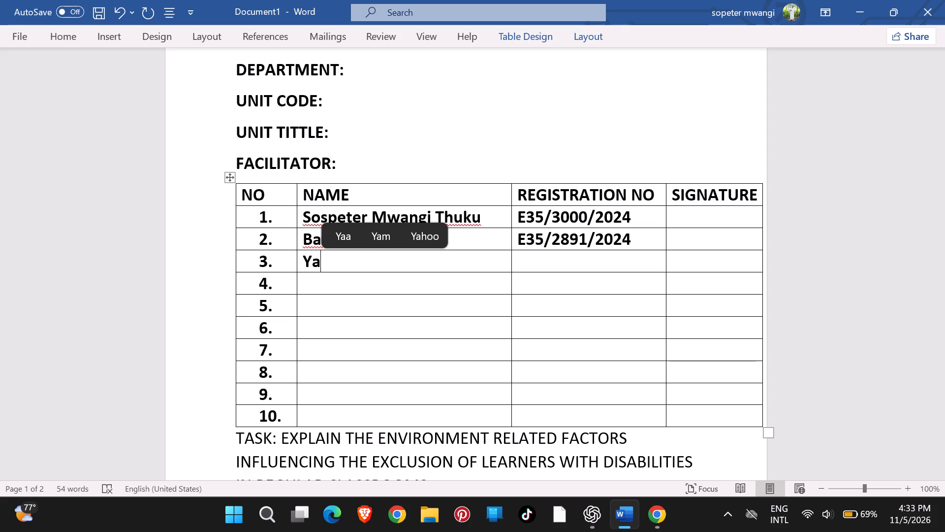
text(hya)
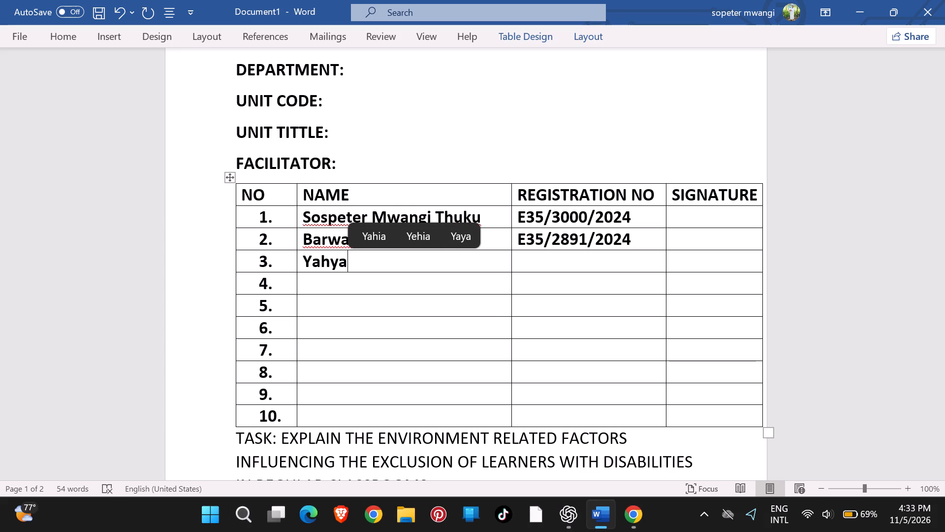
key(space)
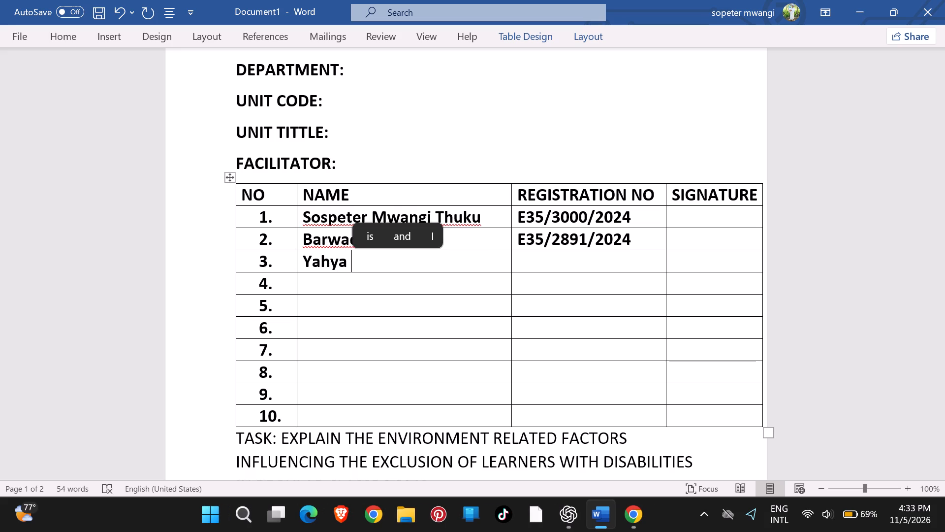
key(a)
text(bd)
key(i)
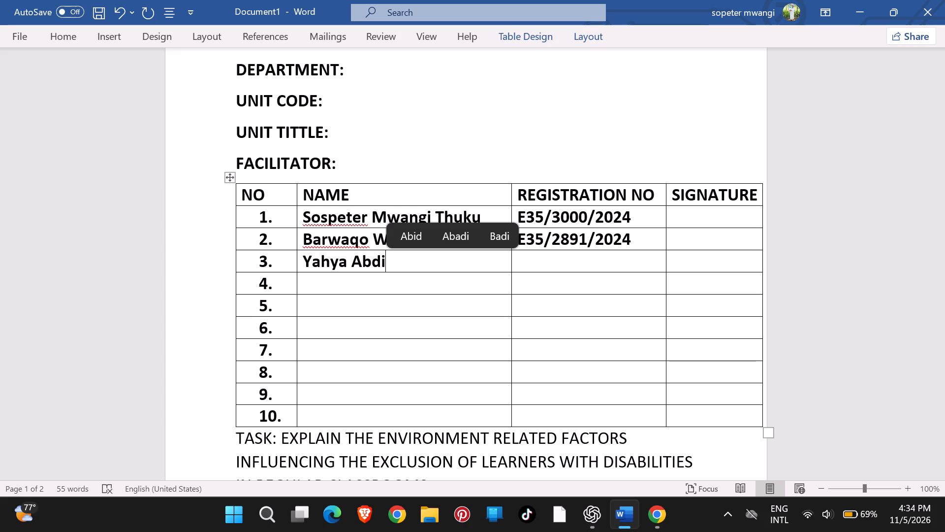
Enter the fourth group member's name, starting with a capital letter, in the NAME column of row 4.
click(312, 286)
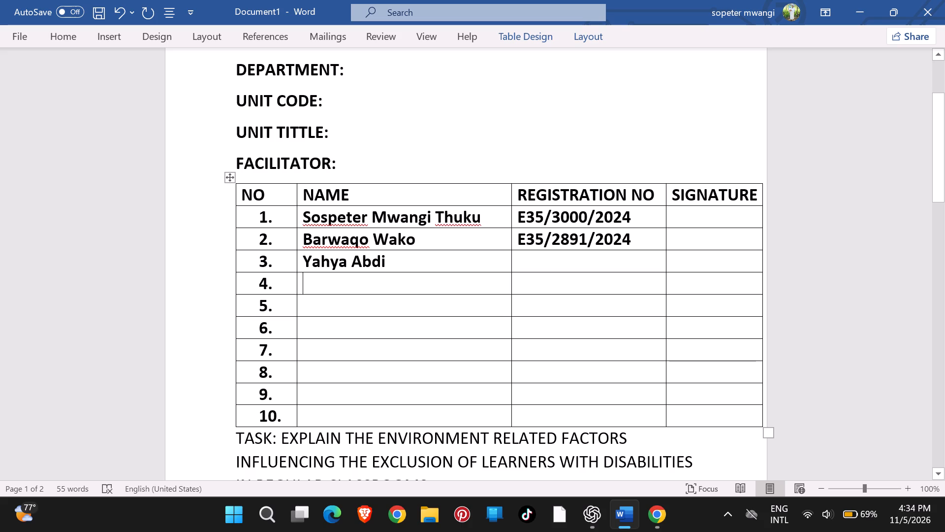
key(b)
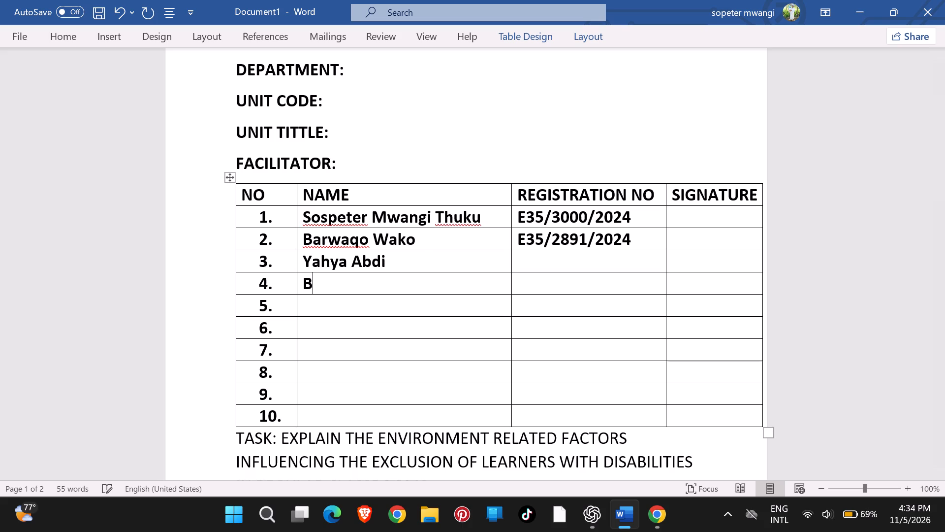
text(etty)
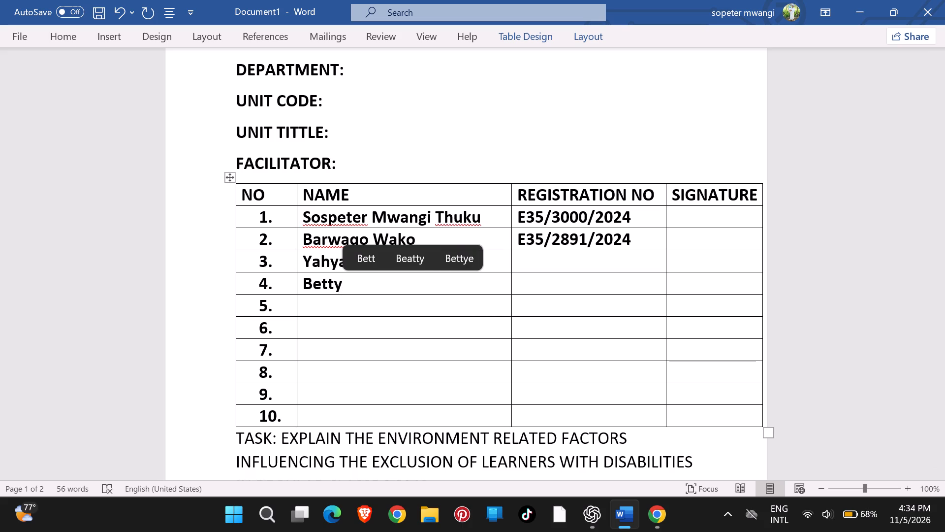
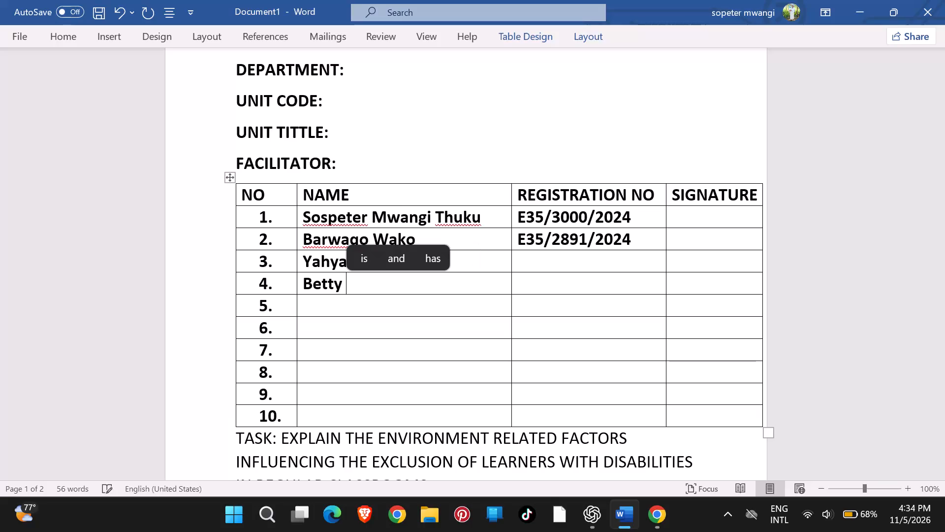
Complete the fourth group member's name by adding the capitalised surname in the NAME column of row 4.
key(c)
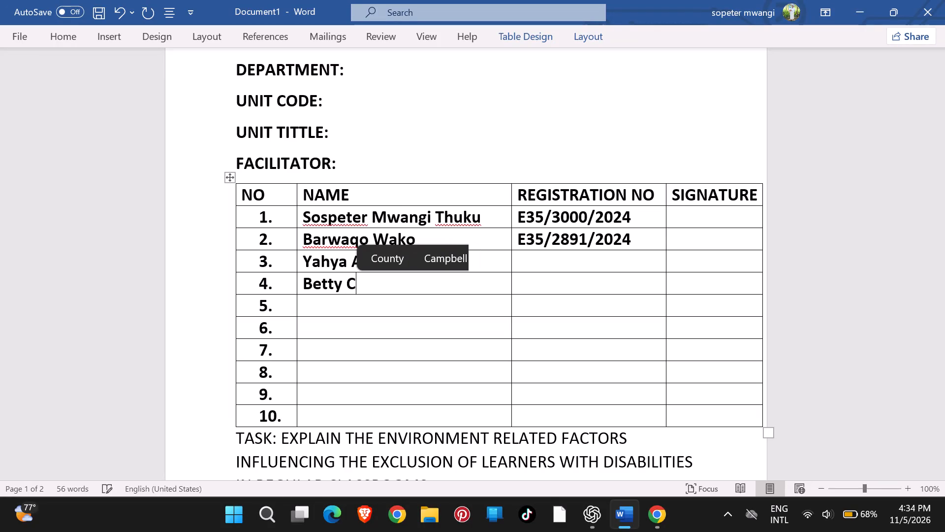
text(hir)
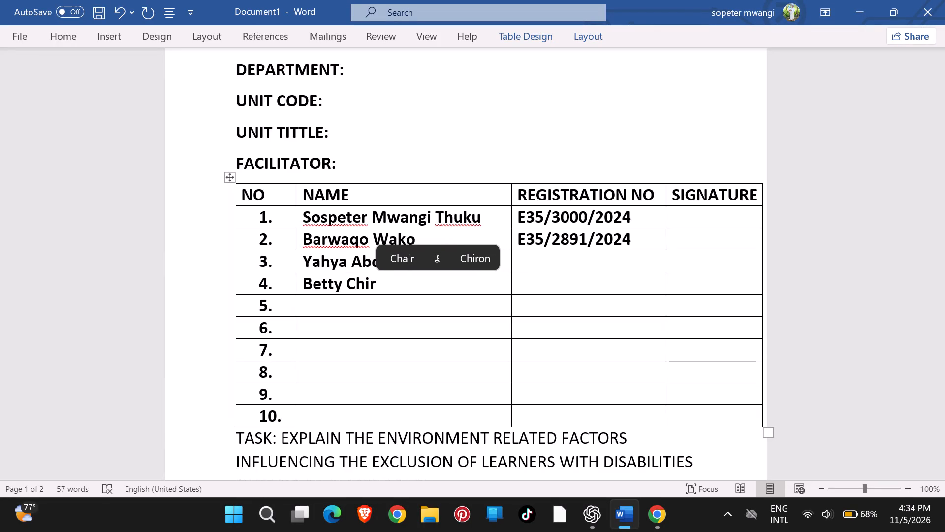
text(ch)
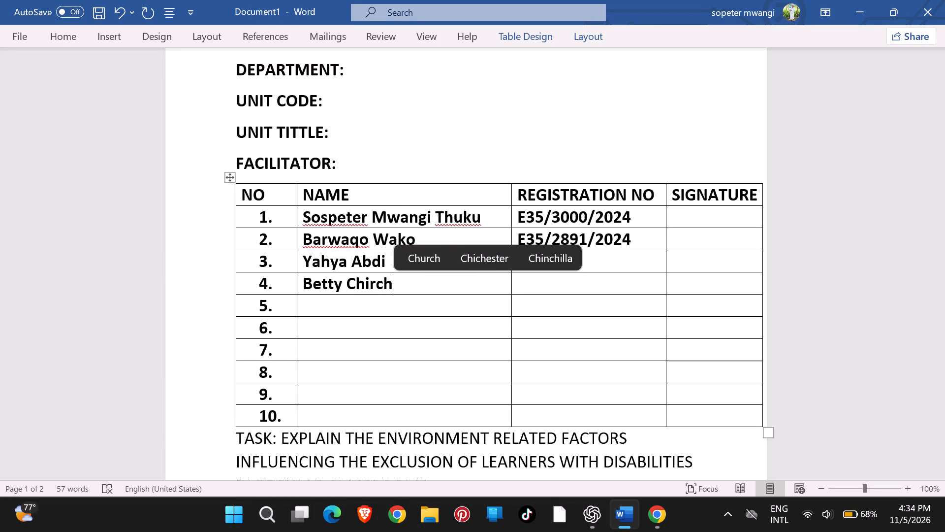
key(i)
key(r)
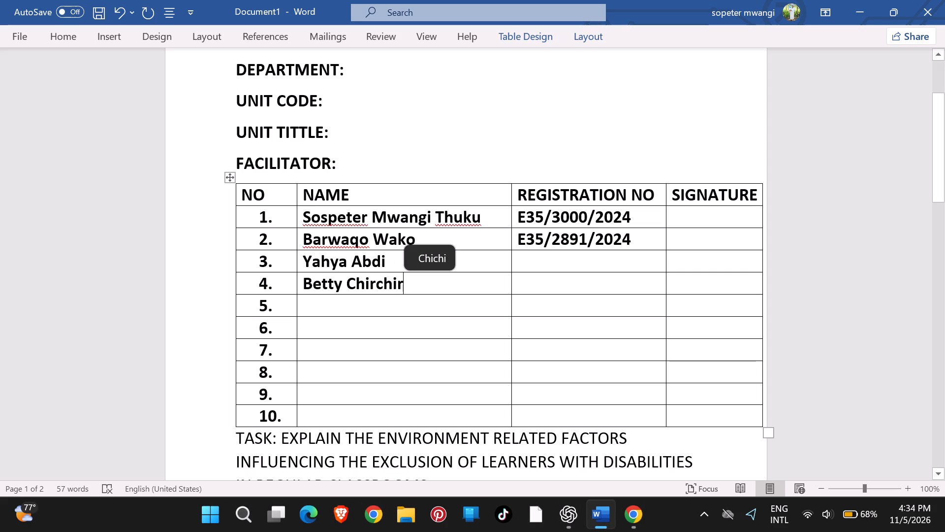
Enter the fifth group member's name, with only the initial letters capitalised, in the NAME column of row 5.
click(324, 305)
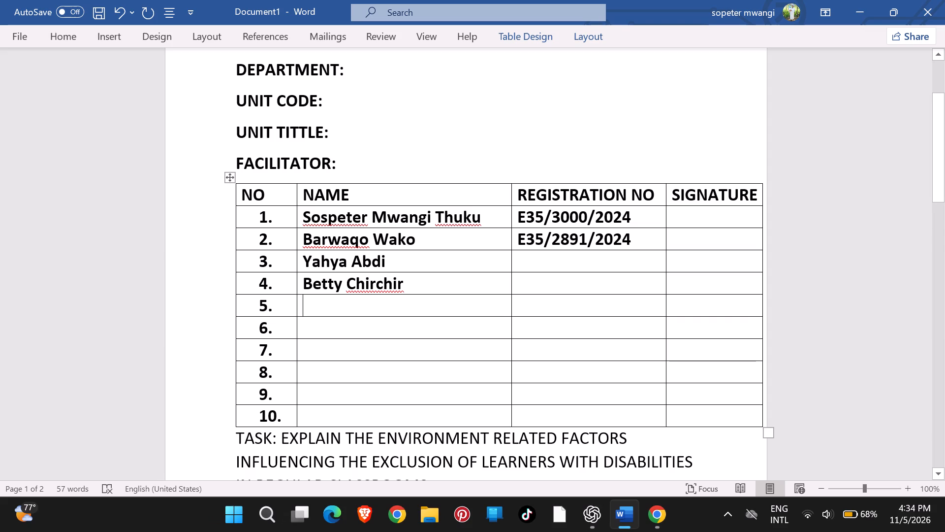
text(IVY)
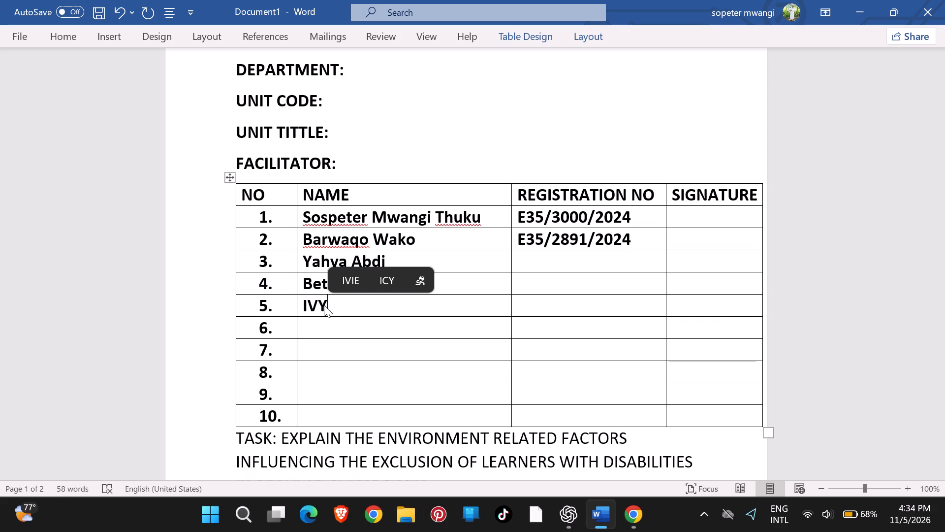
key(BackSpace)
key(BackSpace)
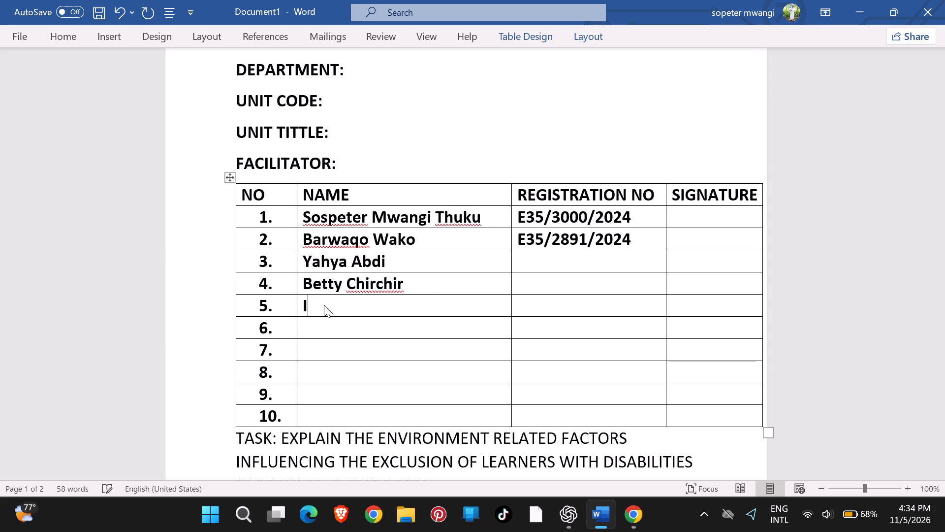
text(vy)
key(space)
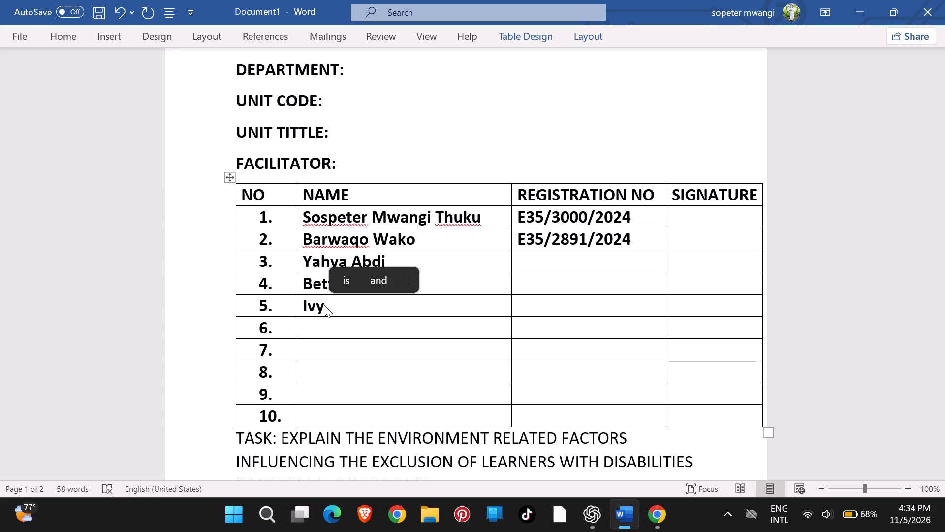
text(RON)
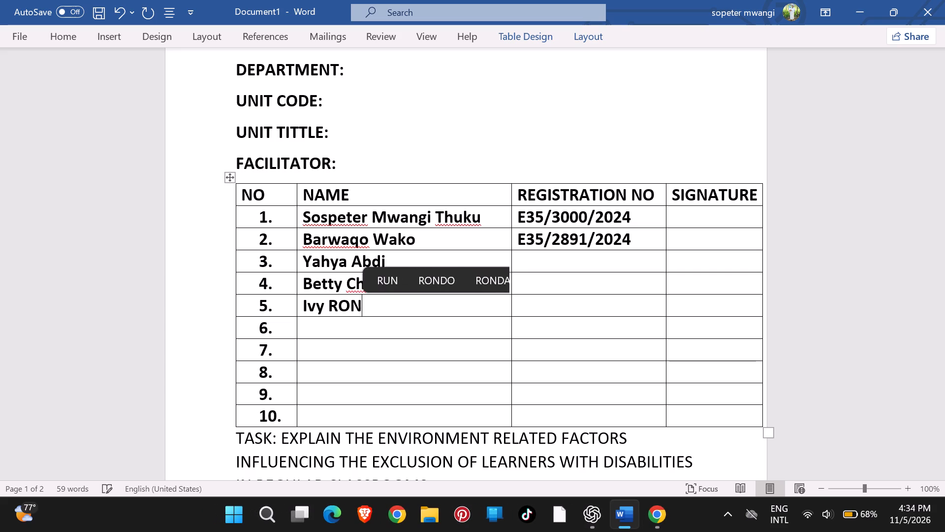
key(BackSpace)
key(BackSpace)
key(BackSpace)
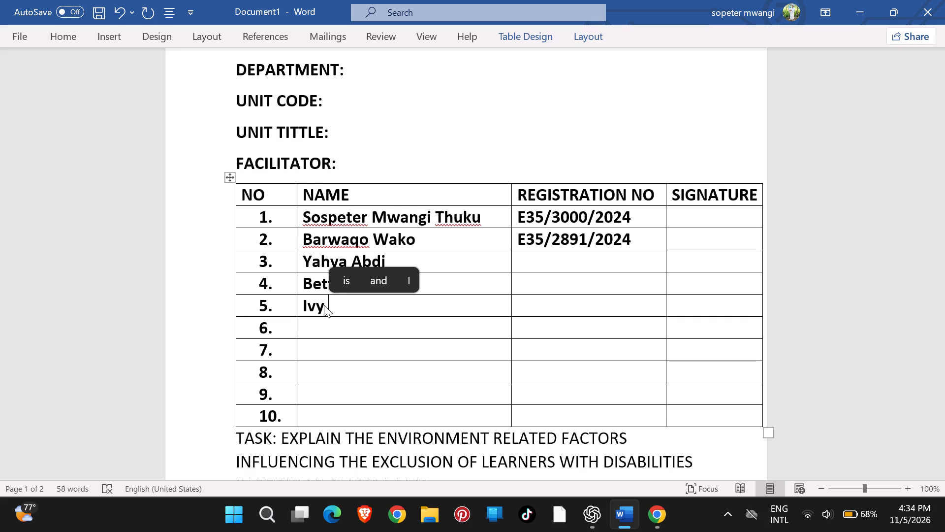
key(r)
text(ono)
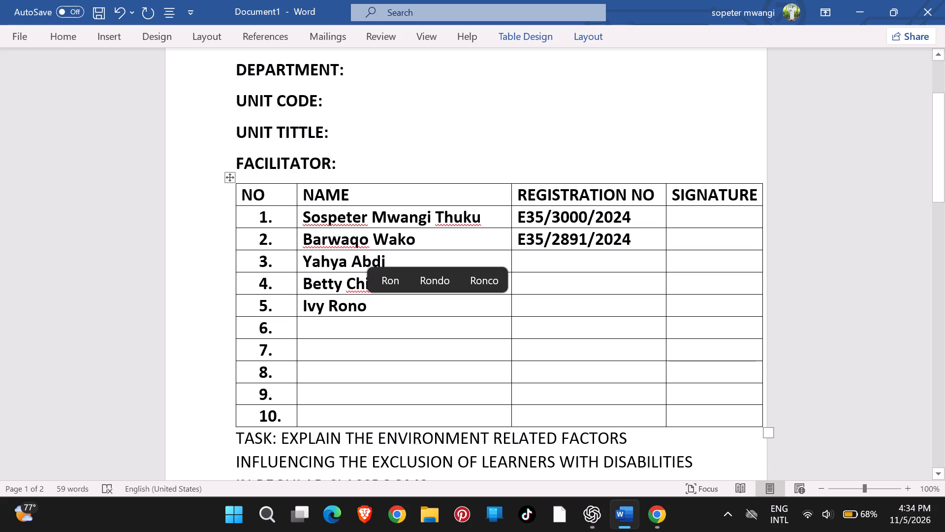
Enter the fifth group member's registration number in the REGISTRATION NO column of row 5.
click(530, 307)
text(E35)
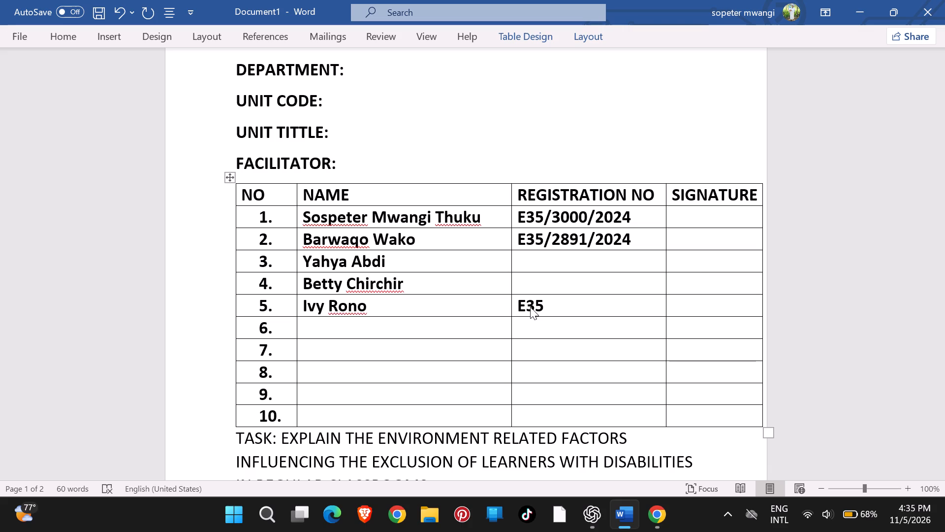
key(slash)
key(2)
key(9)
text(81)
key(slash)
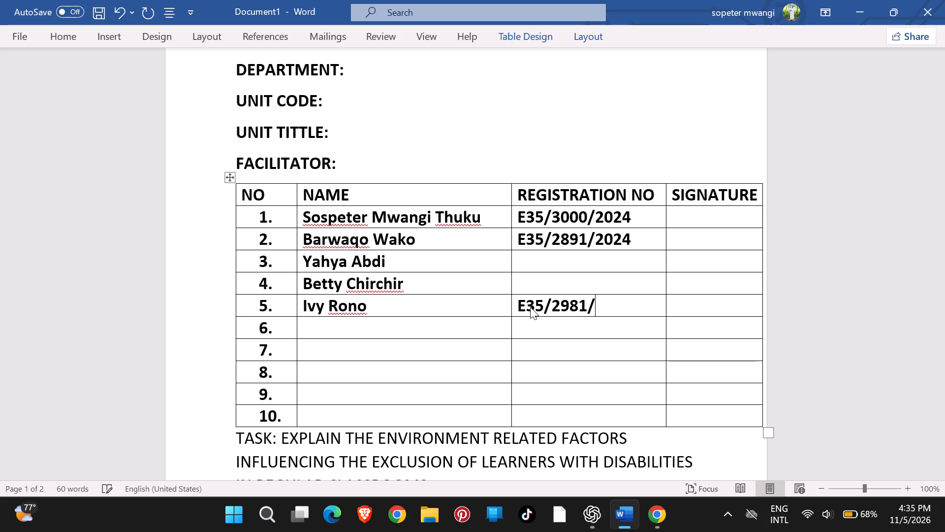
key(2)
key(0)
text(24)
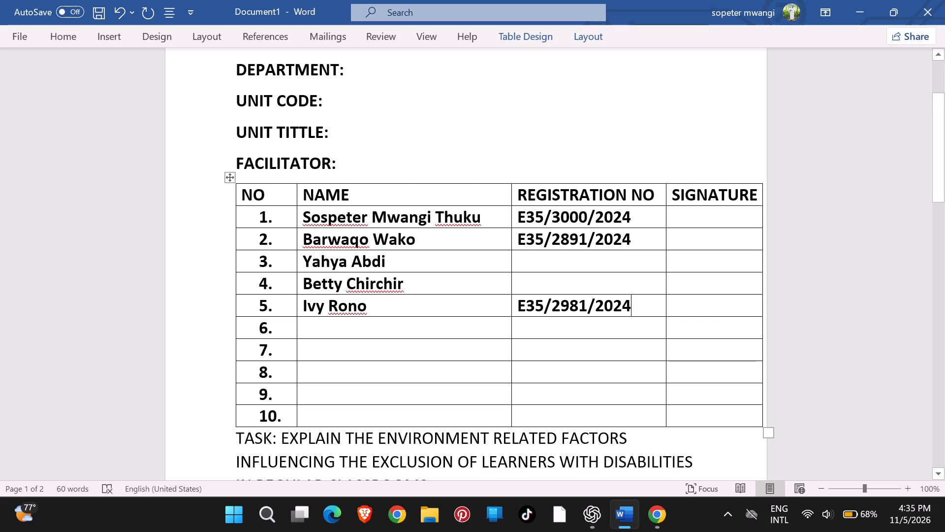
Enter the fourth group member's registration number in the REGISTRATION NO column of row 4.
double_click(518, 280)
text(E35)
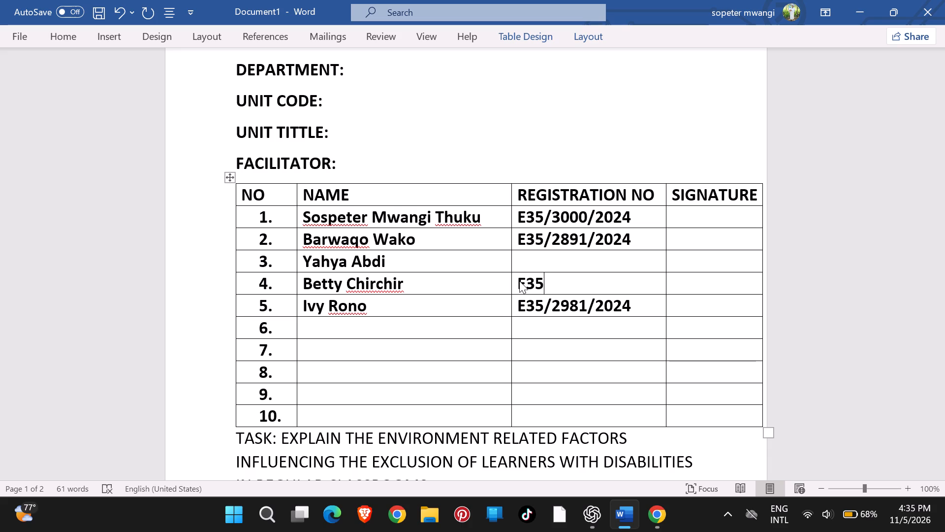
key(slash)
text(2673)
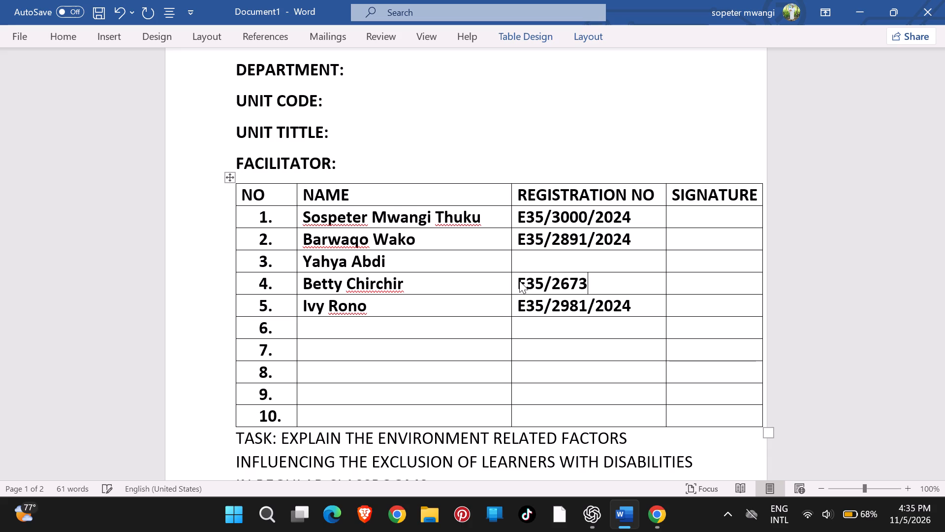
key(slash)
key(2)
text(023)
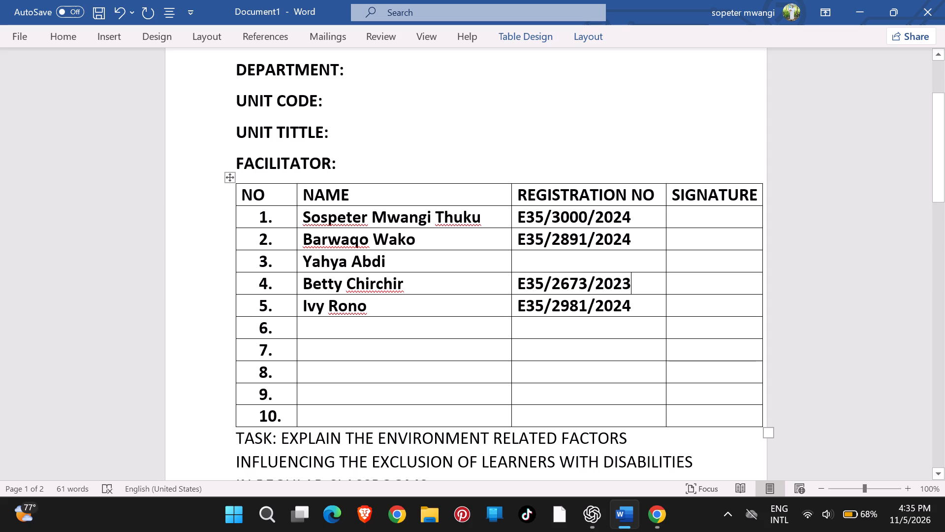
Enter the third group member's registration number, starting with a capital letter, in the REGISTRATION NO column of row 3.
click(518, 262)
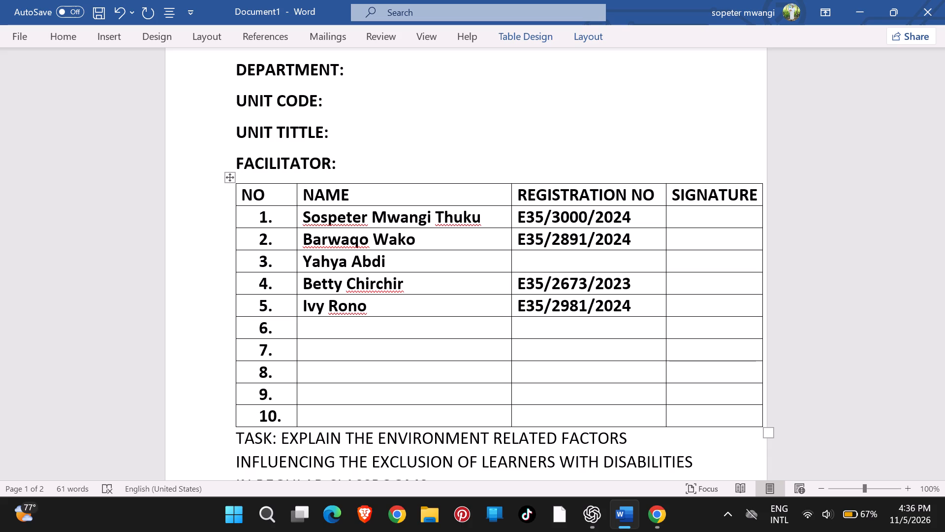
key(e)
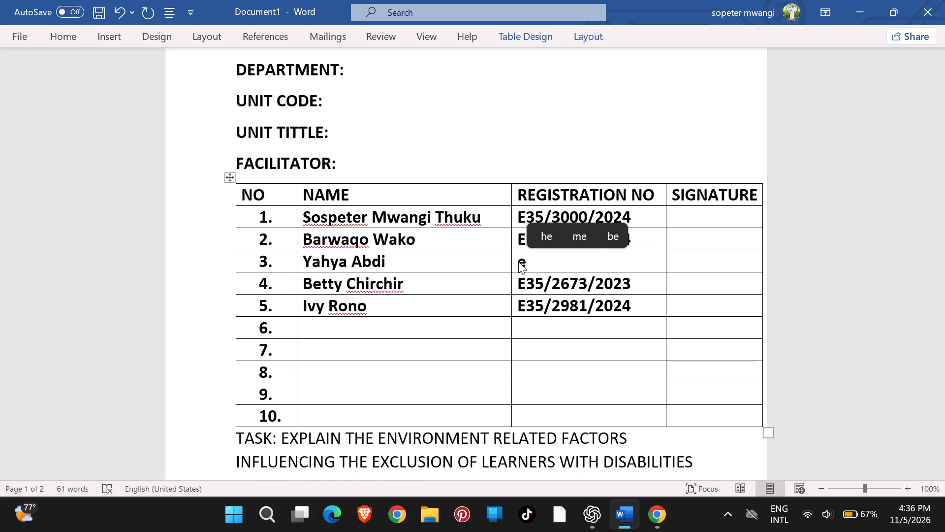
key(BackSpace)
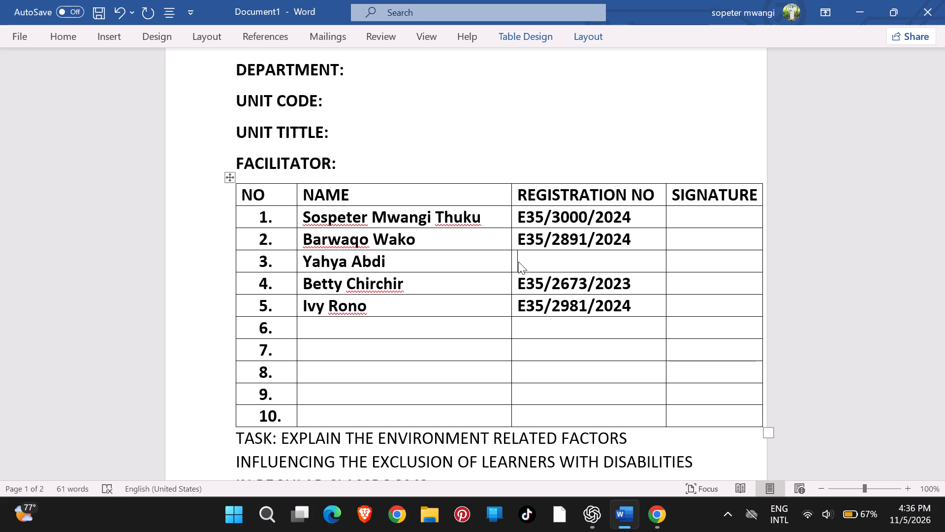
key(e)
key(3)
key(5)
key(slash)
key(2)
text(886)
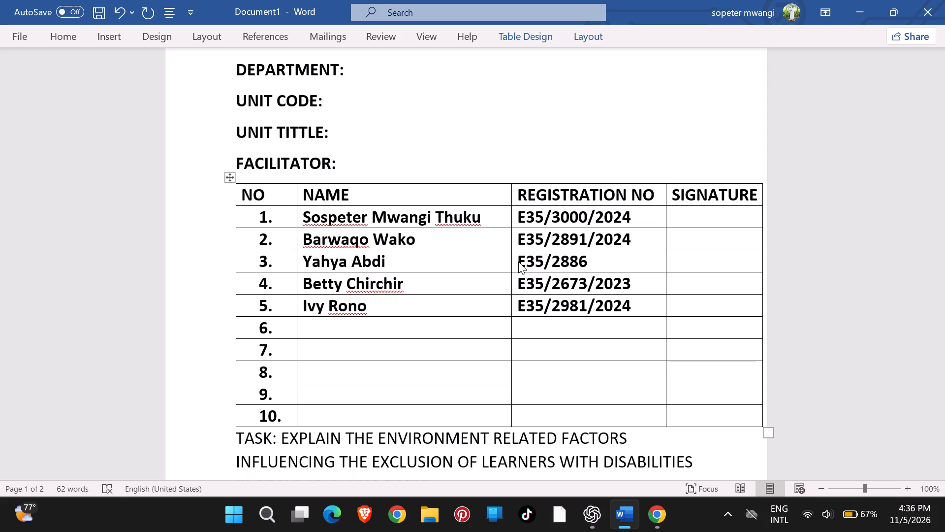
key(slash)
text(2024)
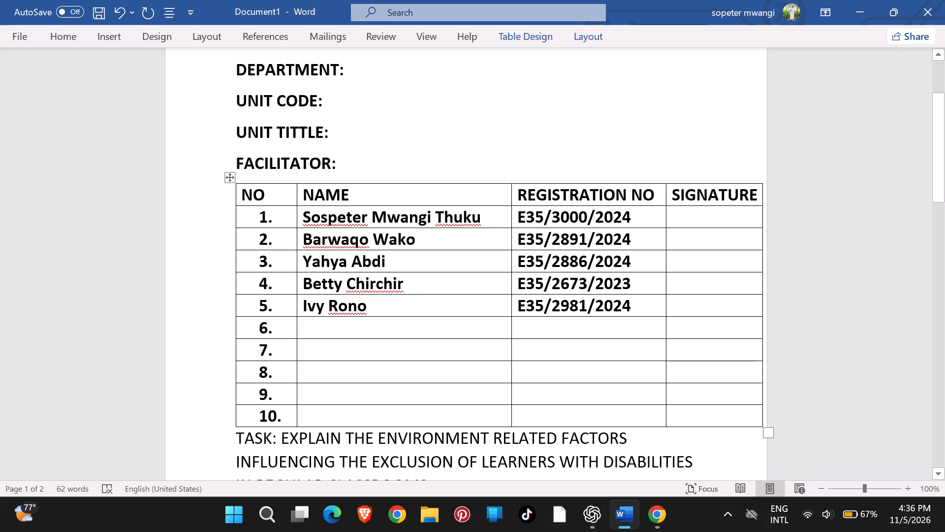
Enter the sixth group member's first name and surname, with initial capitals, in the NAME column of row 6.
click(311, 329)
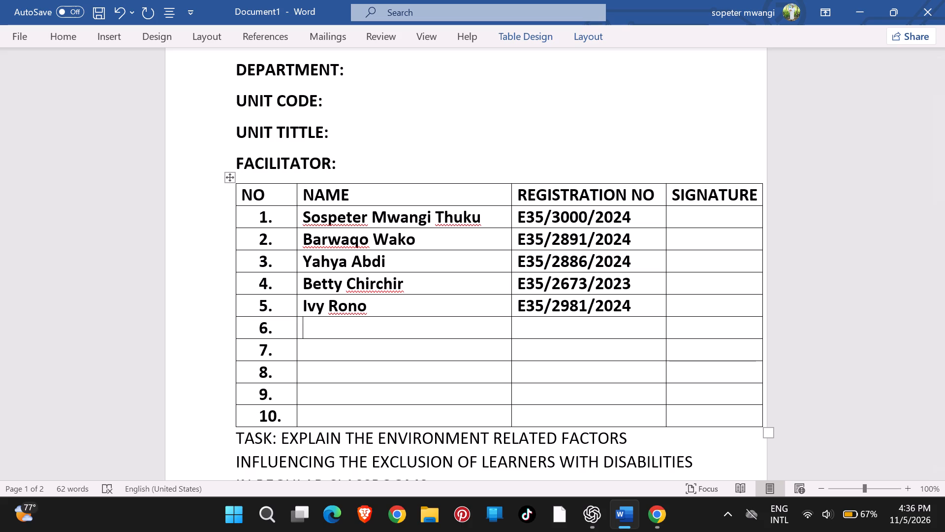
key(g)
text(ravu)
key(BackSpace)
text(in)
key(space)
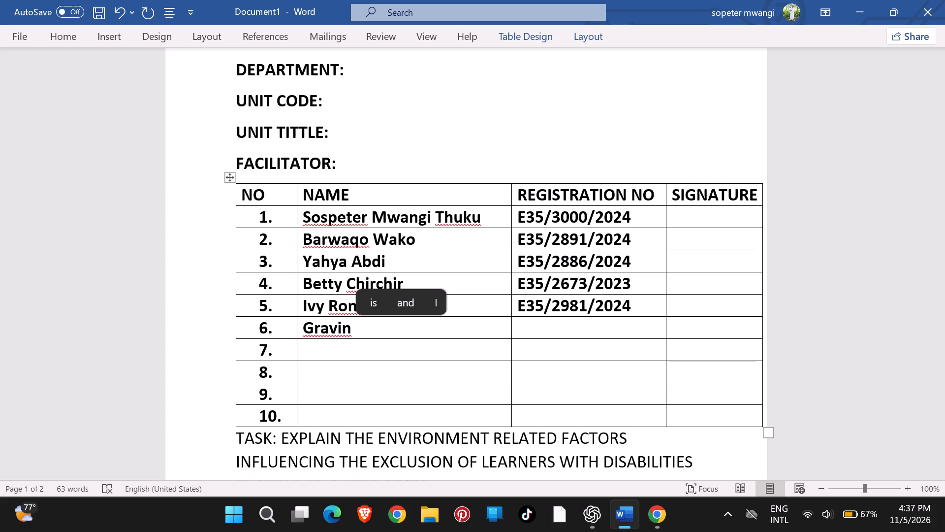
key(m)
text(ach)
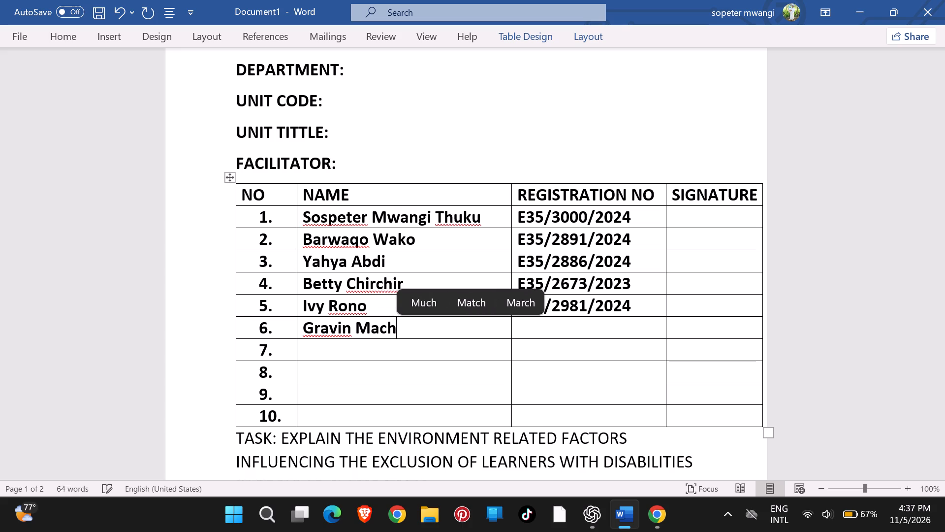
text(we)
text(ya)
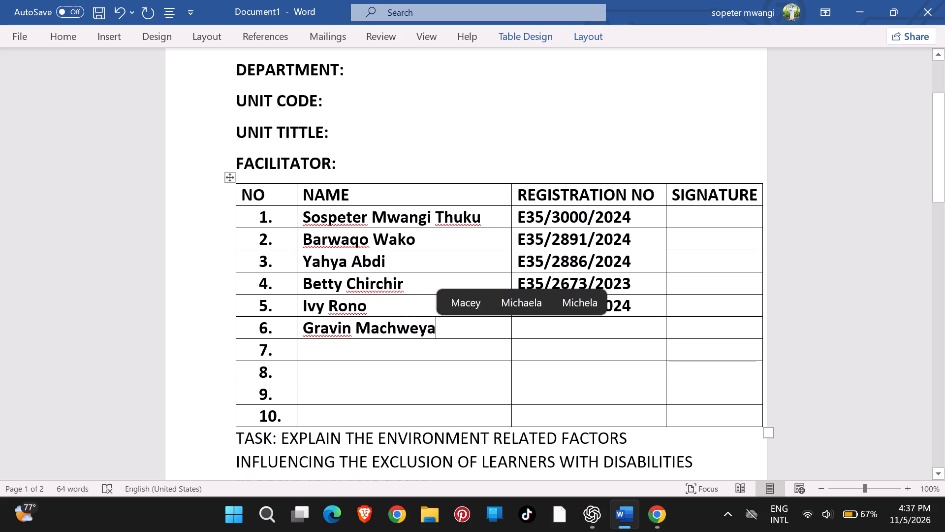
Enter the sixth group member's registration number in the REGISTRATION NO column of row 6.
click(524, 329)
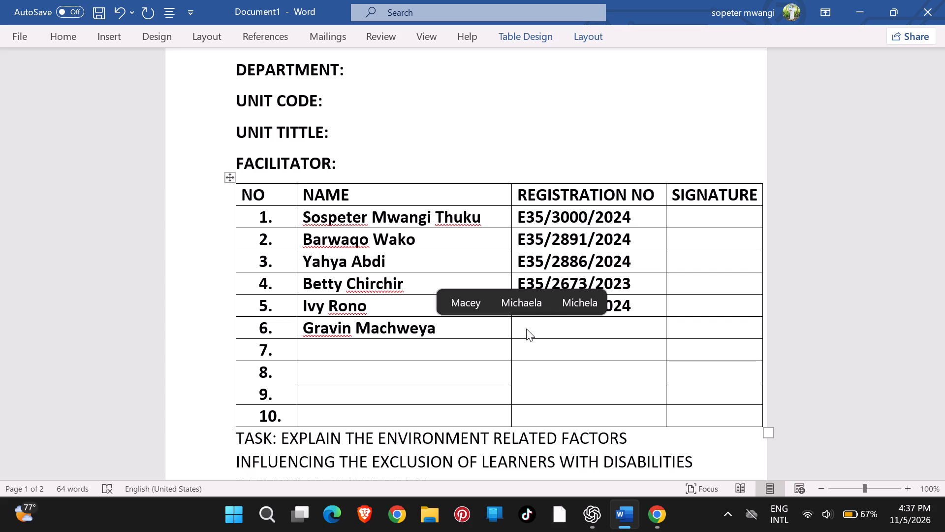
click(532, 356)
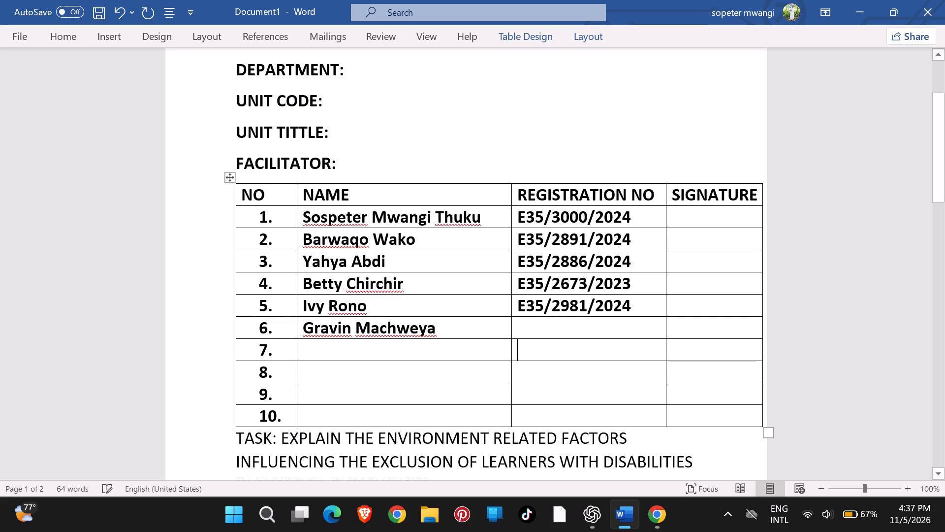
click(523, 328)
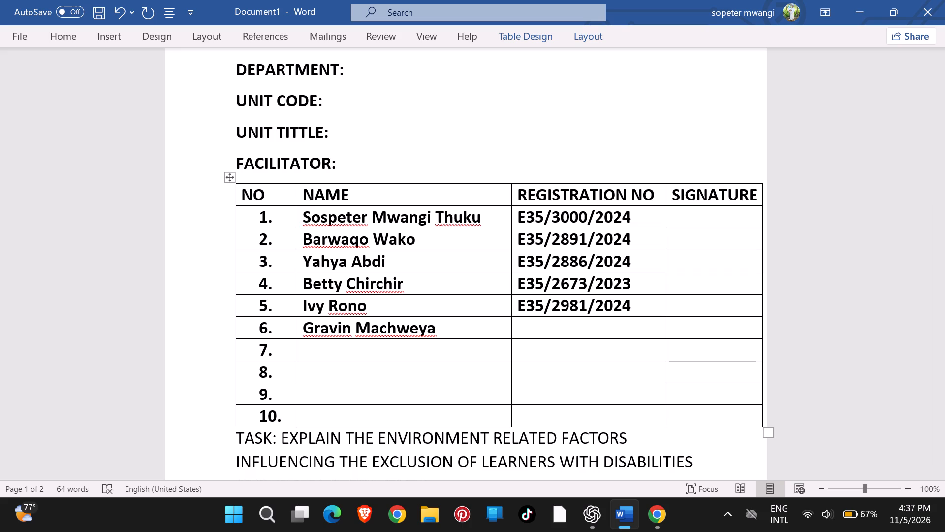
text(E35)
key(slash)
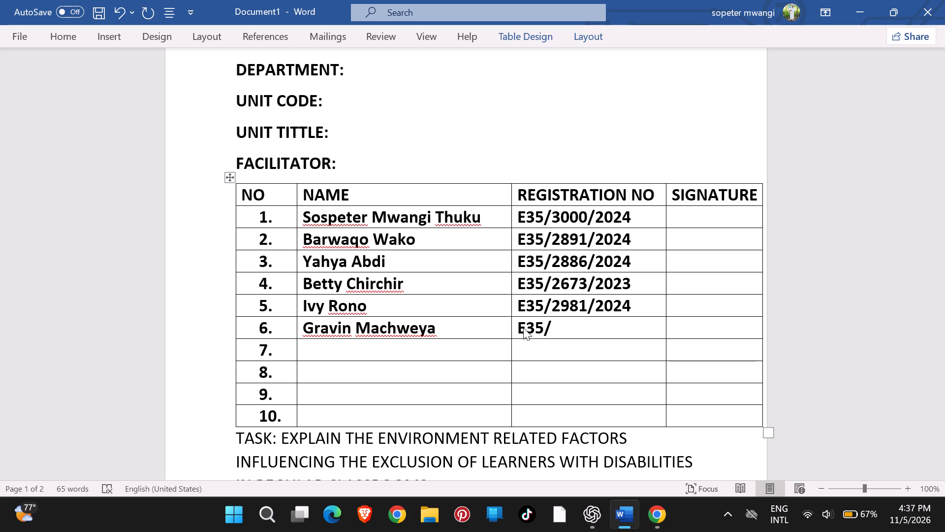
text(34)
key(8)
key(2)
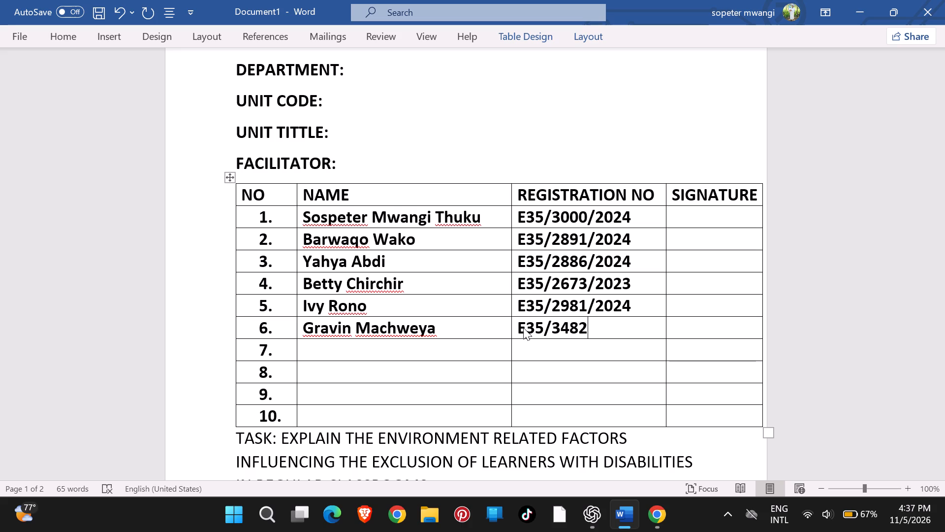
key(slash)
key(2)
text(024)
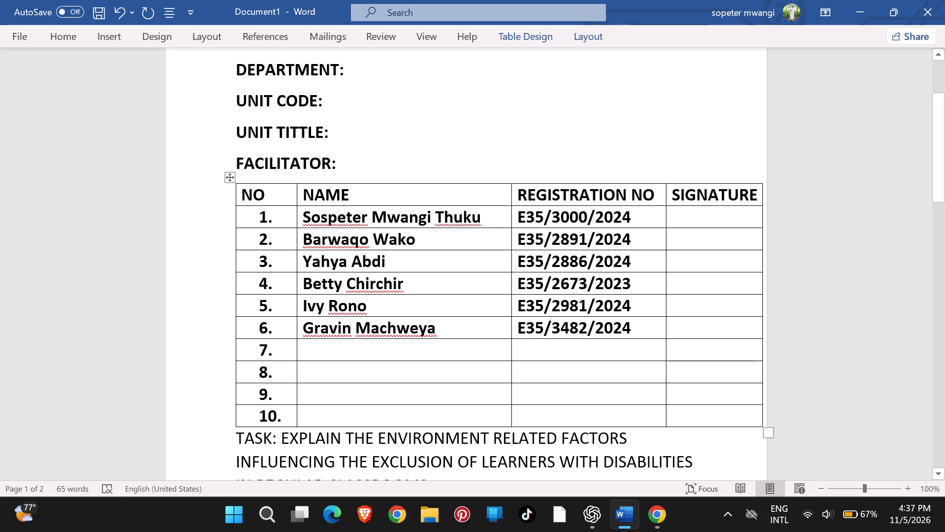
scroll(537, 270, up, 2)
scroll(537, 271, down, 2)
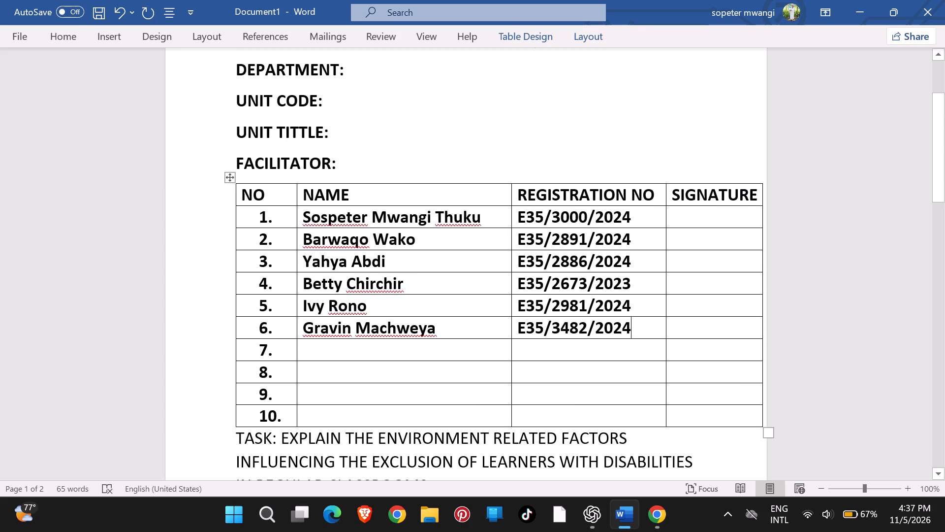
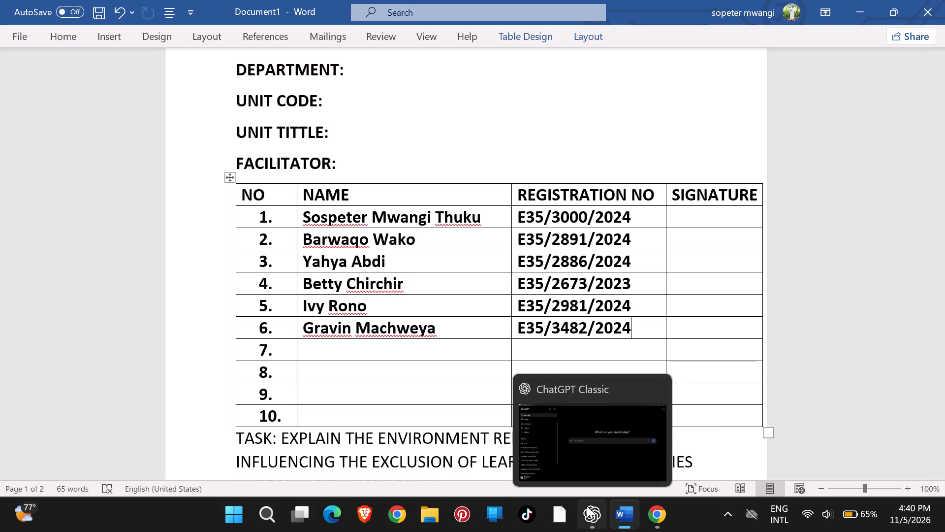
Remove the list number from the empty line below the INTRODUCTION heading.
scroll(479, 386, down, 12)
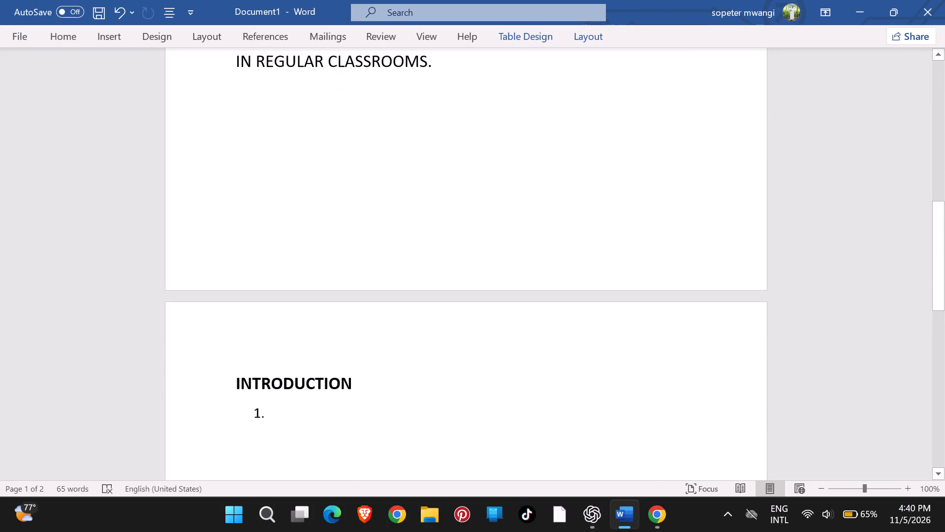
click(280, 412)
key(BackSpace)
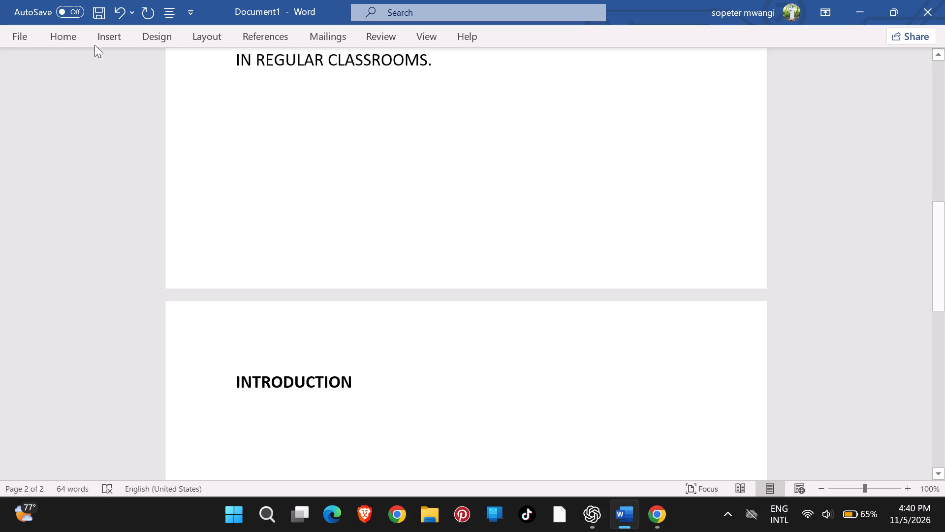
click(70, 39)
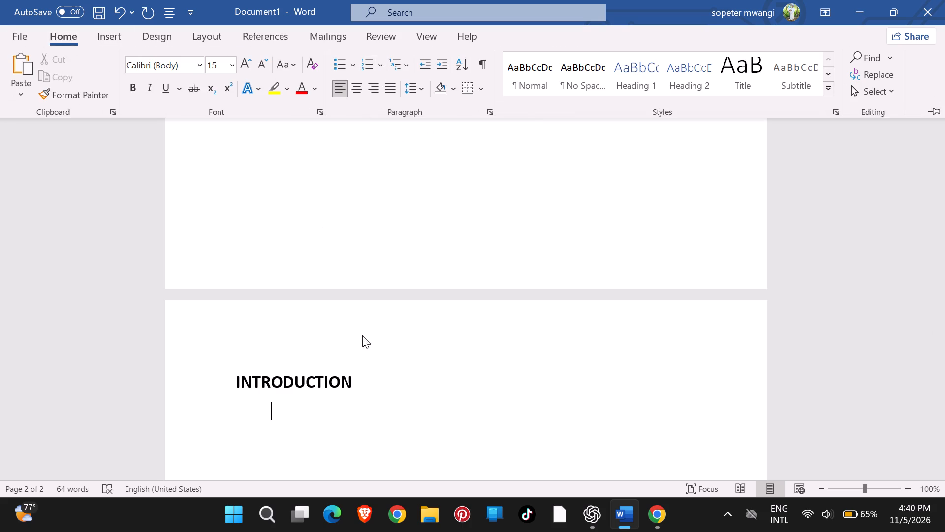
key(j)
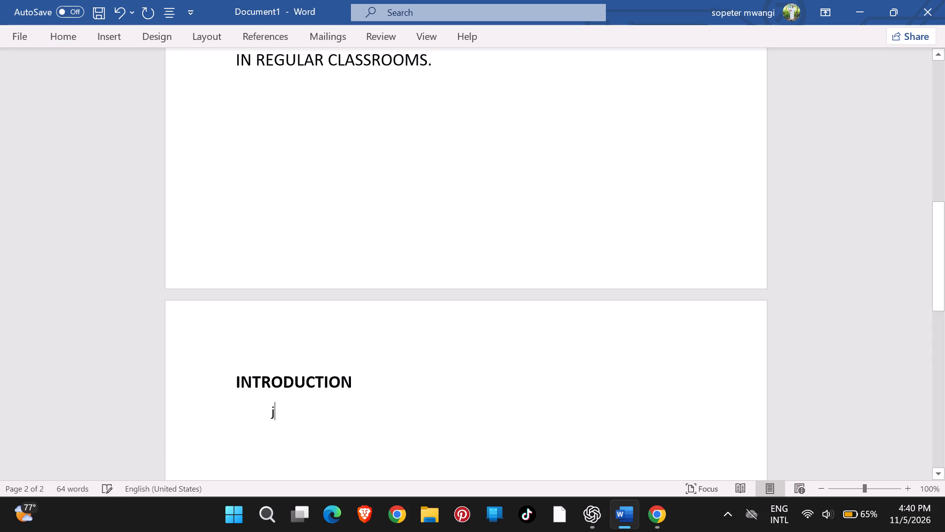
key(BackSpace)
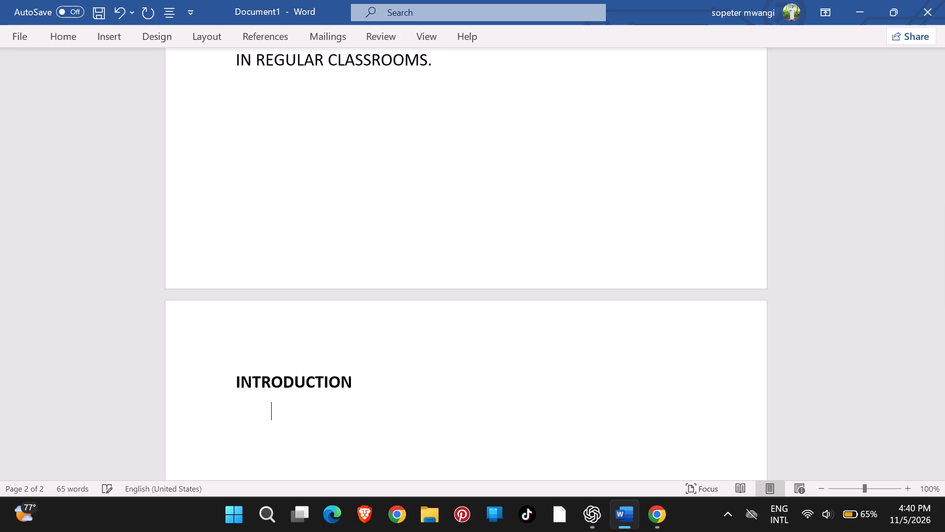
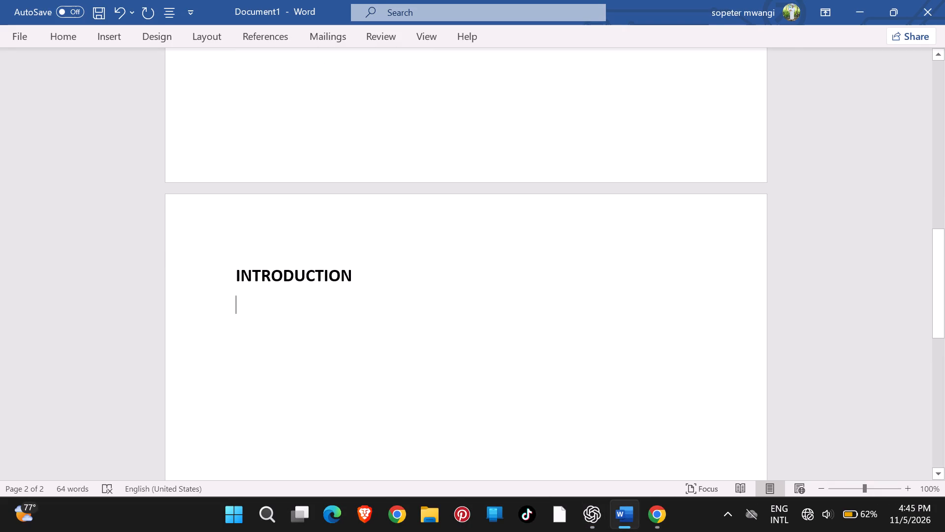
key(ctrl+v)
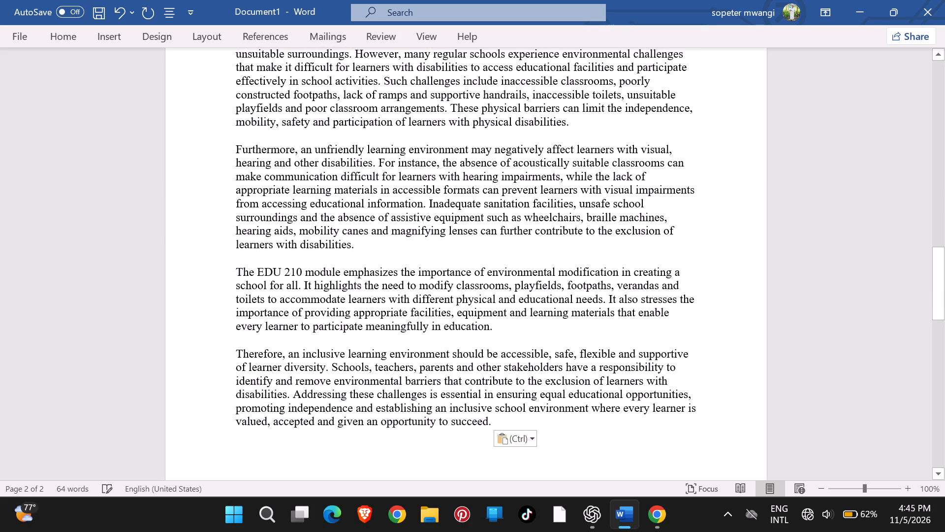
Delete the duplicate INTRODUCTION heading and its empty line so the text directly follows the original heading.
scroll(396, 328, up, 1)
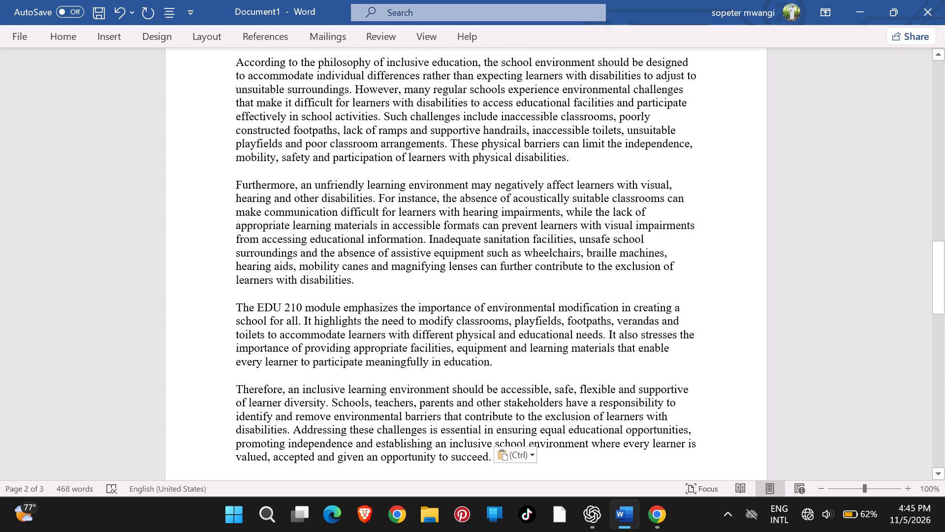
scroll(503, 354, up, 6)
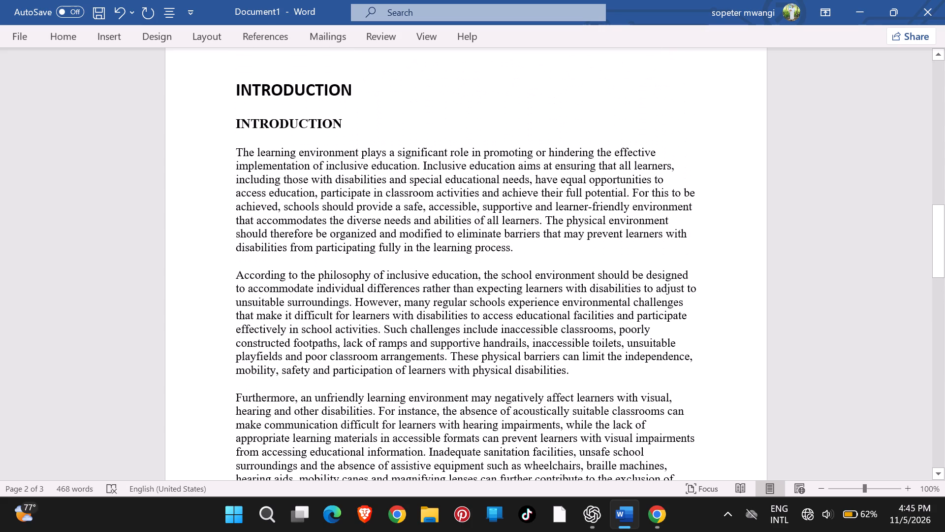
scroll(501, 350, up, 1)
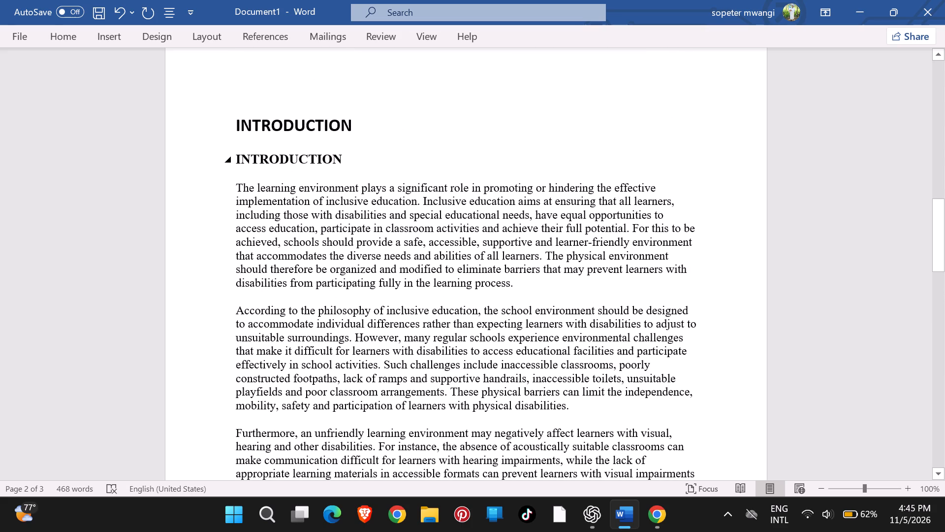
click(350, 157)
key(BackSpace)
key(BackSpace)
key(BackSpace)
key(BackSpace)
key(BackSpace)
key(BackSpace)
key(BackSpace)
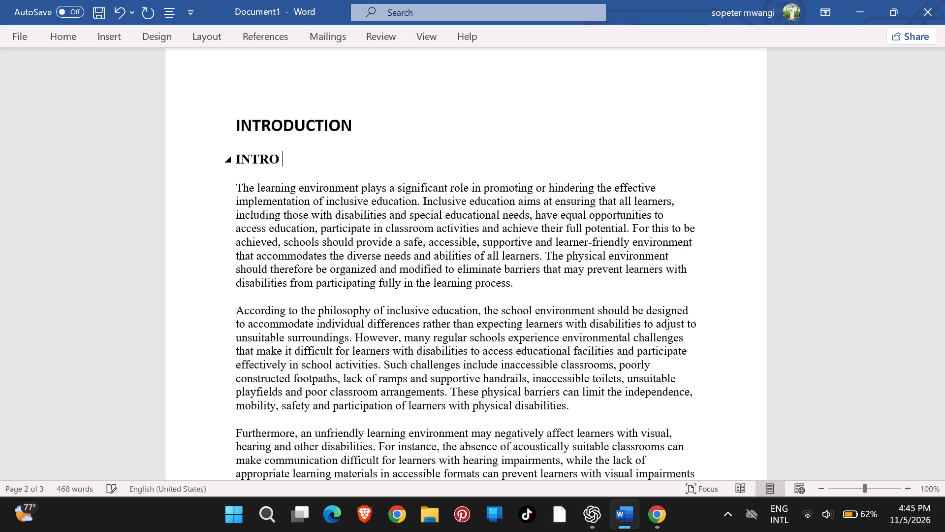
key(BackSpace)
key(BackSpace)
key(BackSpace)
key(BackSpace)
key(BackSpace)
key(BackSpace)
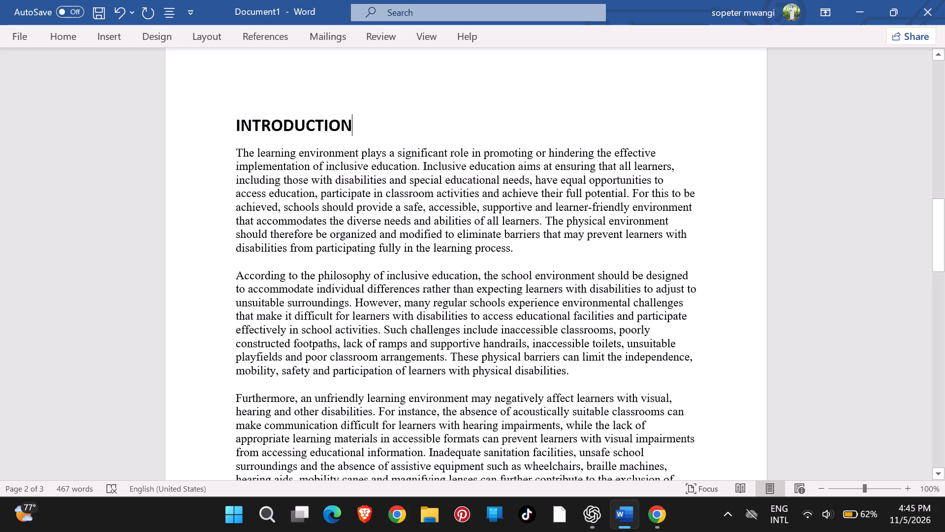
Set the font size of all the pasted introduction paragraphs below the heading to 14.
scroll(418, 148, down, 1)
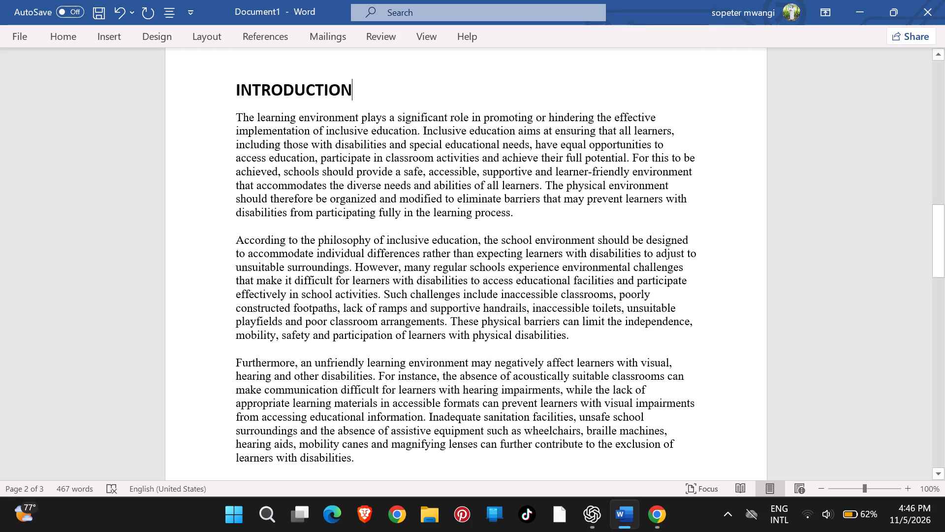
drag(236, 116, 266, 115)
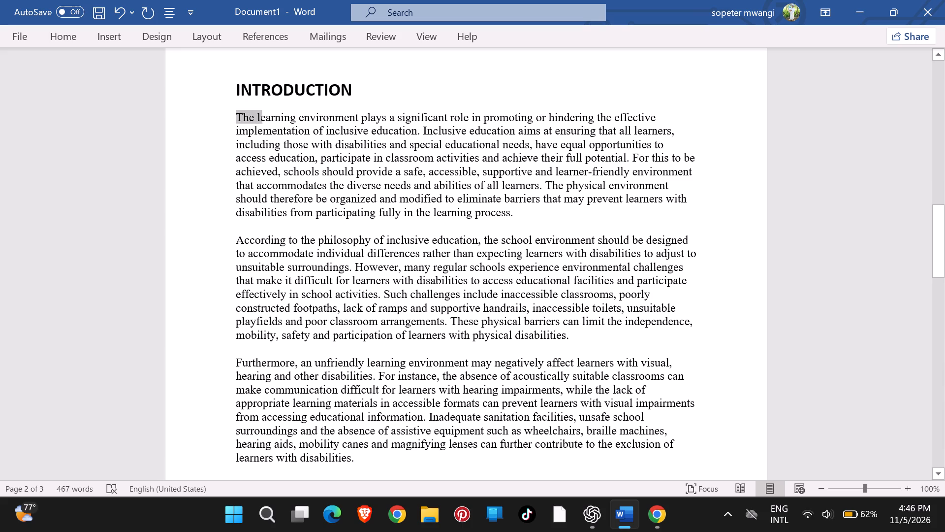
drag(266, 115, 519, 457)
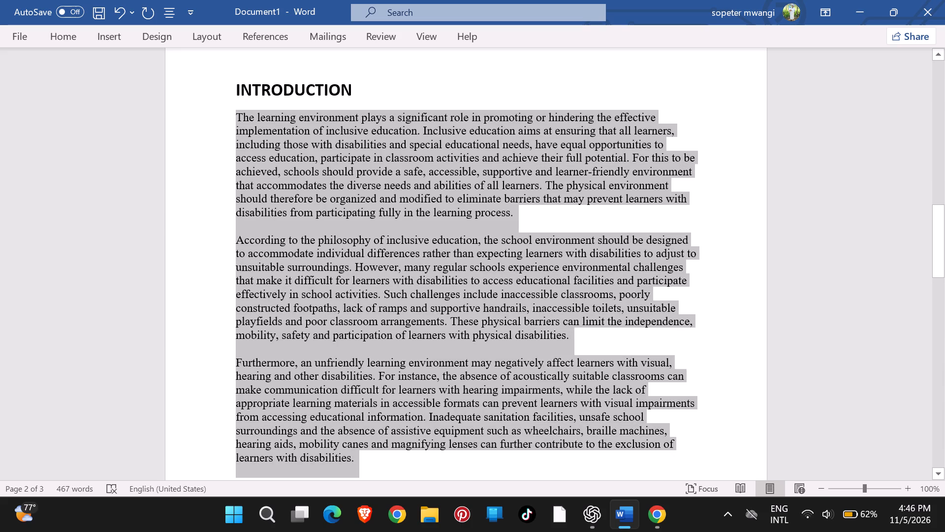
drag(519, 457, 519, 455)
scroll(485, 350, down, 3)
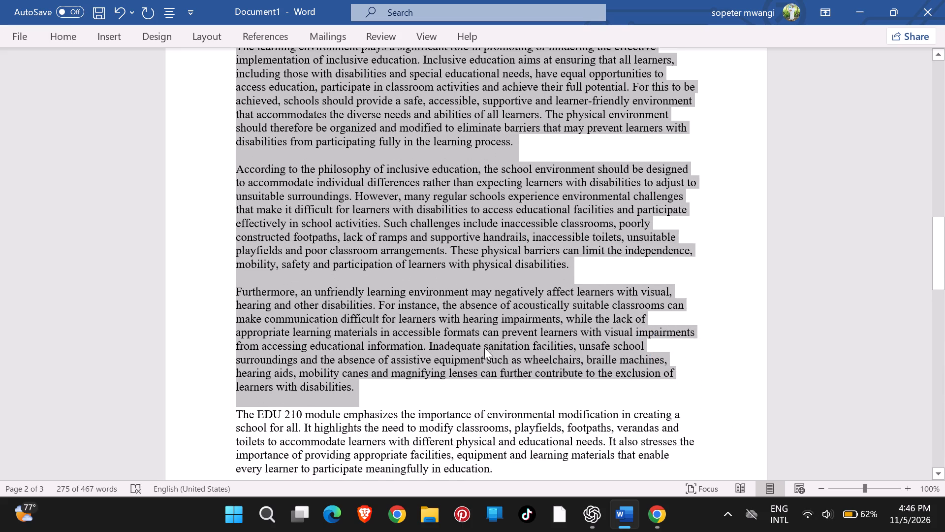
scroll(481, 335, down, 3)
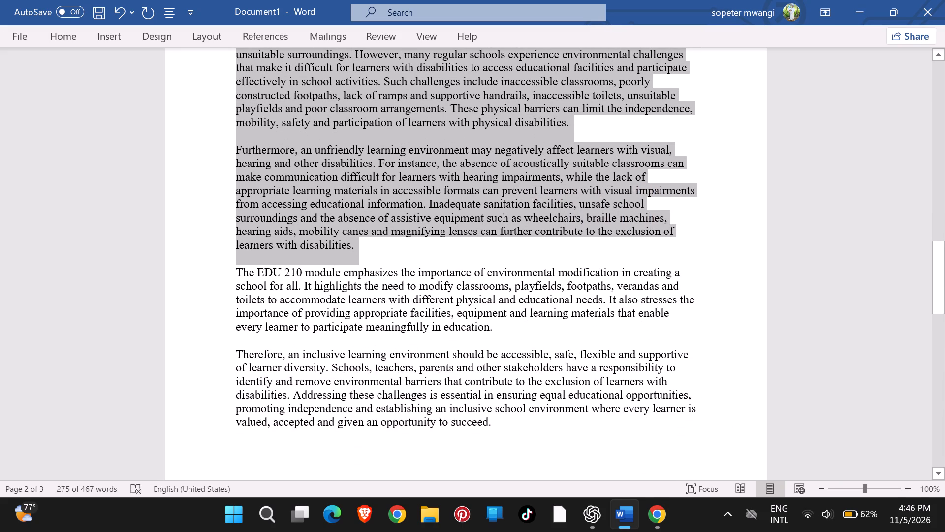
drag(503, 424, 456, 377)
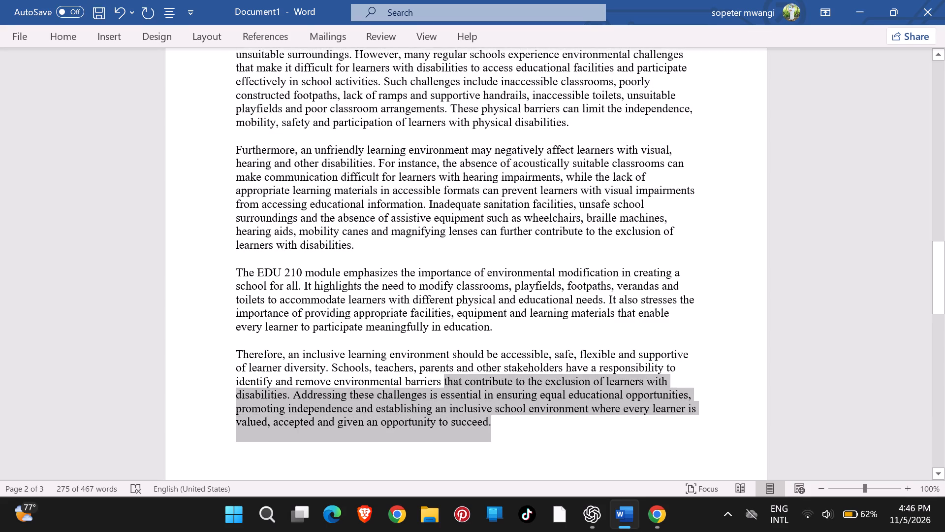
drag(456, 377, 431, 37)
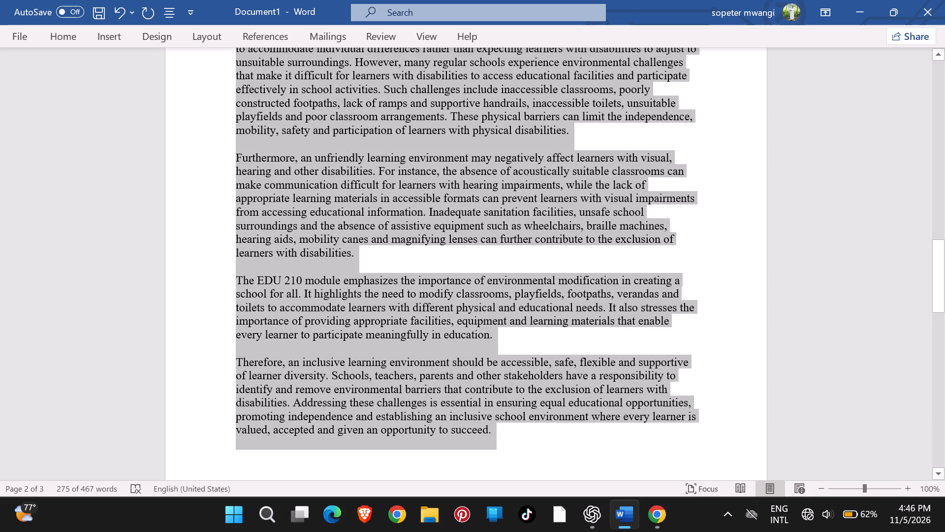
drag(431, 37, 270, 97)
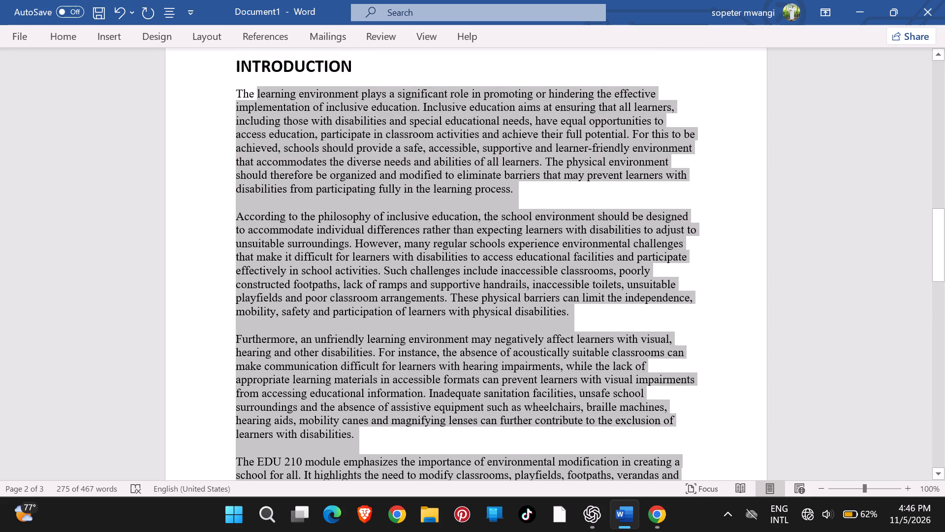
drag(270, 97, 246, 93)
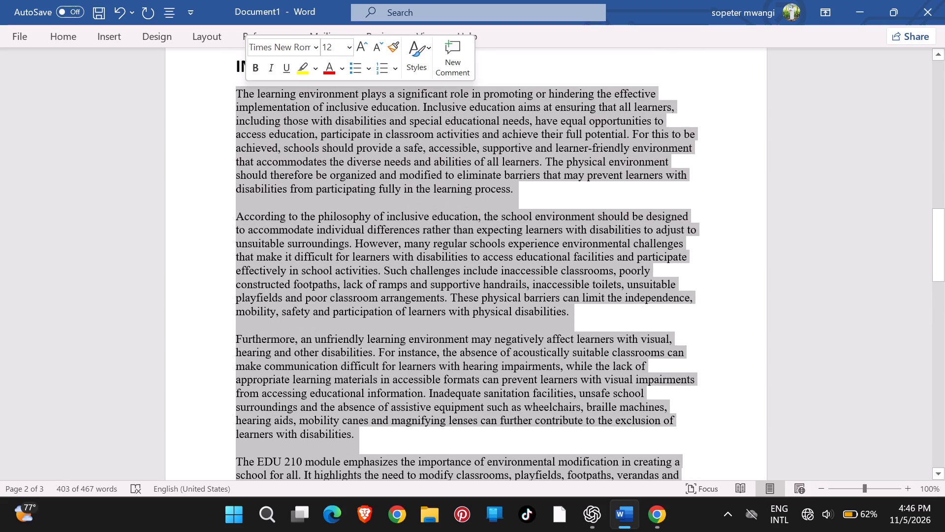
click(349, 47)
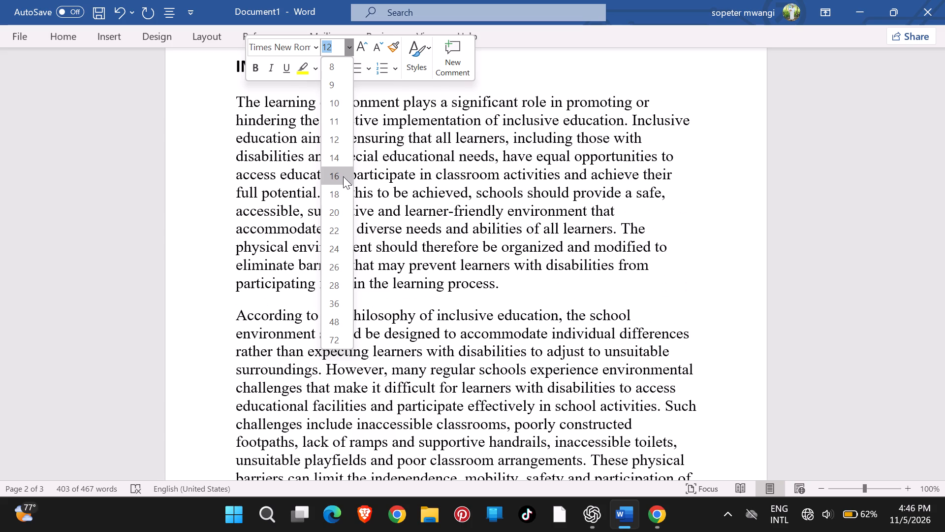
click(340, 163)
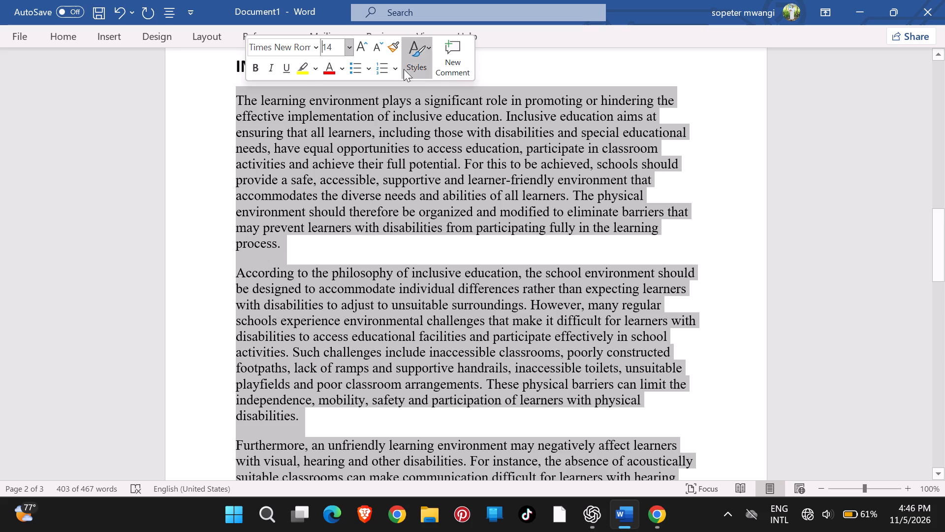
click(369, 69)
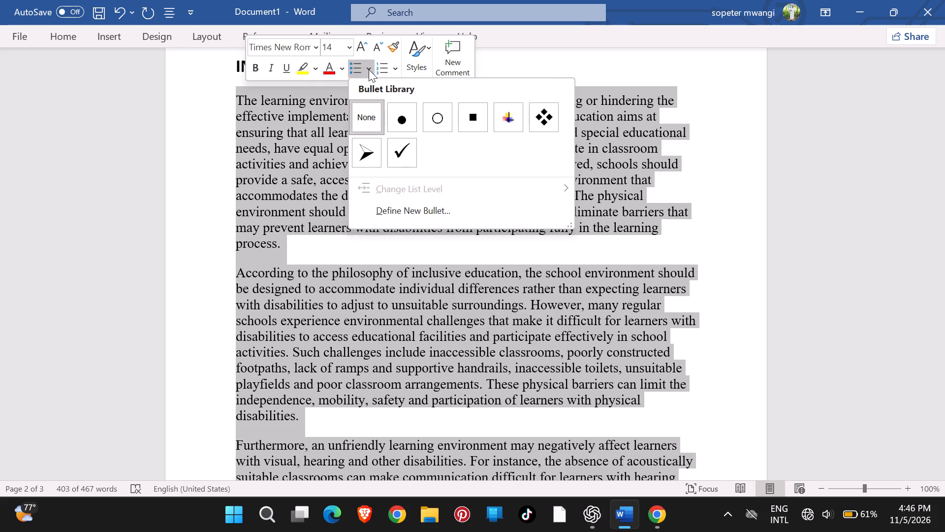
click(369, 69)
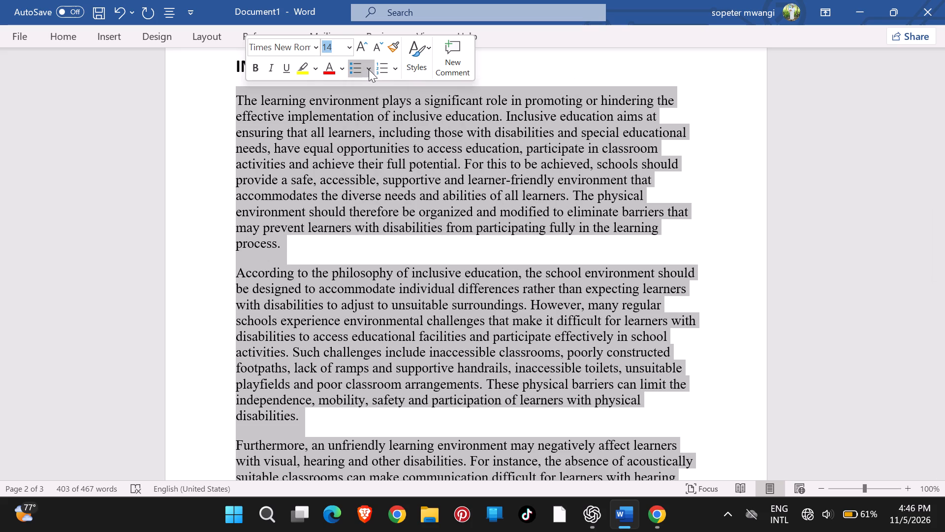
click(226, 147)
click(348, 251)
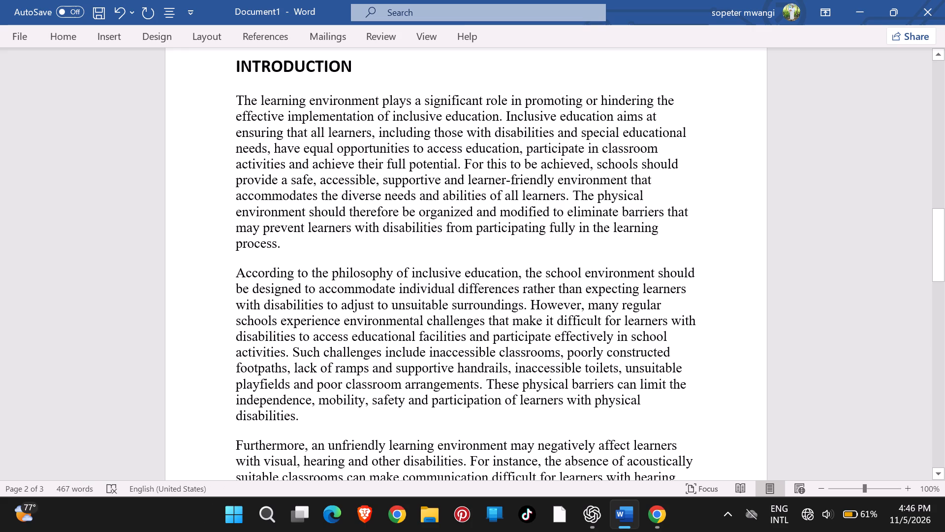
Review the task statement on page 1 and proofread the introduction paragraphs on page 2 through to the end.
scroll(366, 192, up, 1)
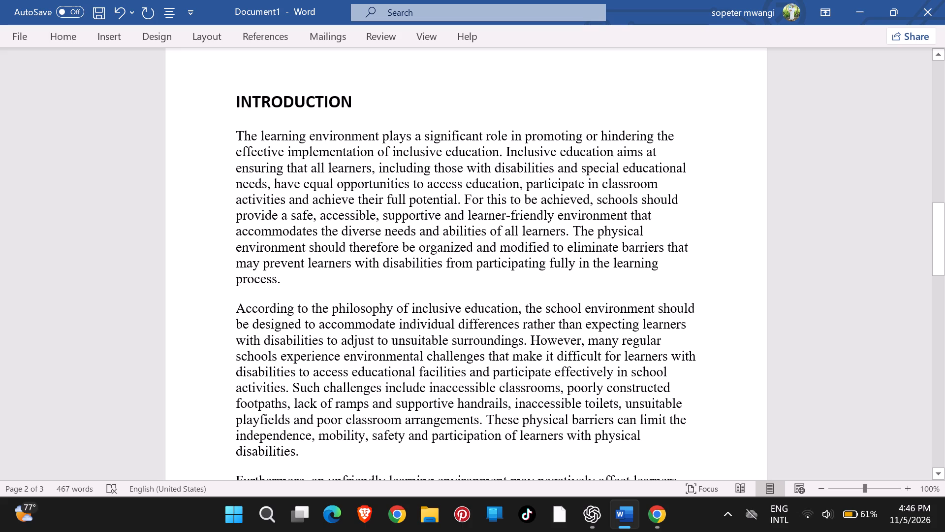
scroll(443, 152, up, 3)
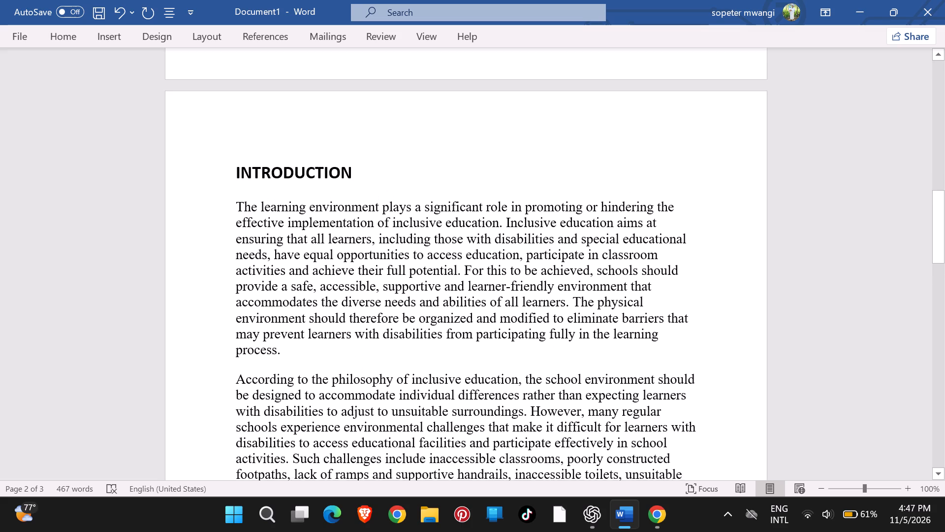
scroll(443, 152, up, 8)
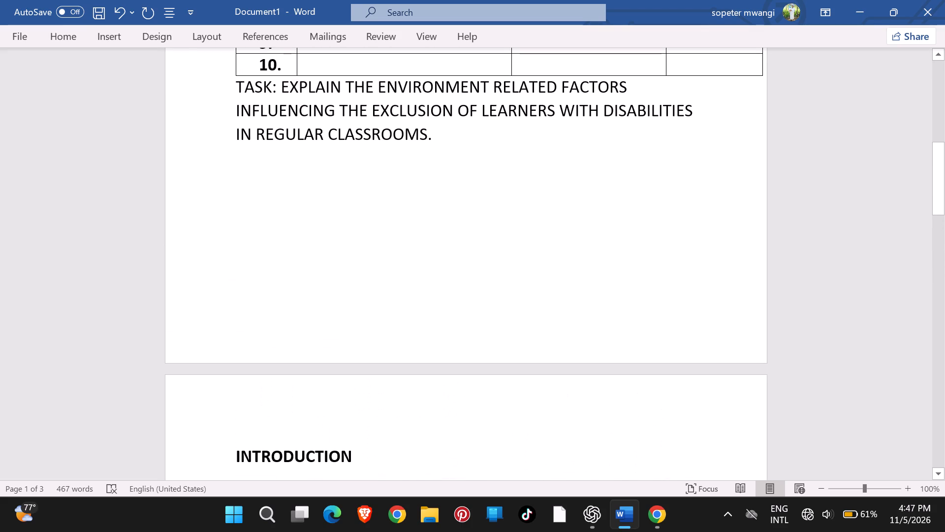
scroll(443, 153, down, 6)
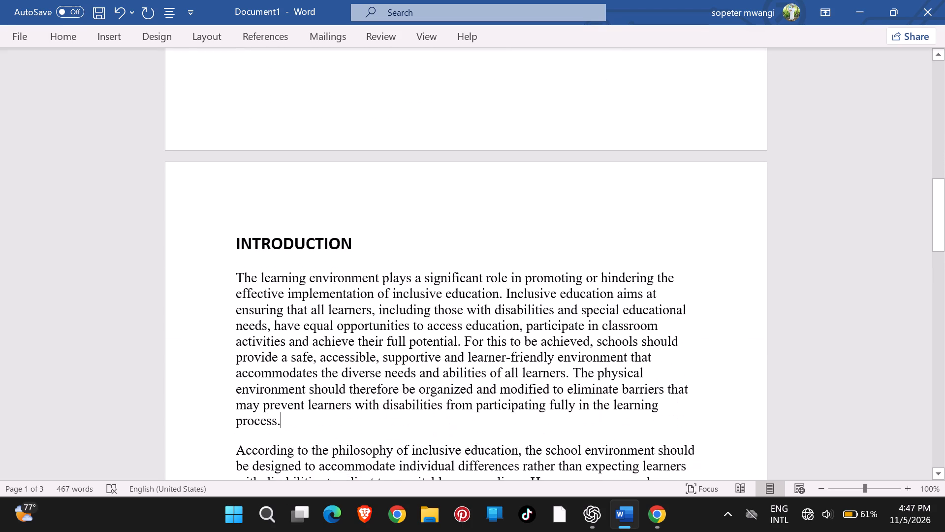
scroll(443, 162, down, 5)
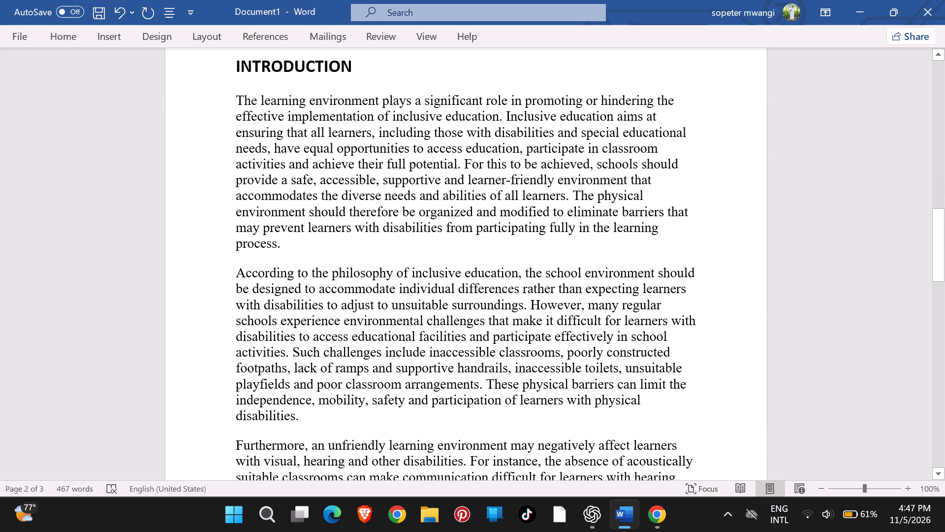
scroll(457, 150, down, 1)
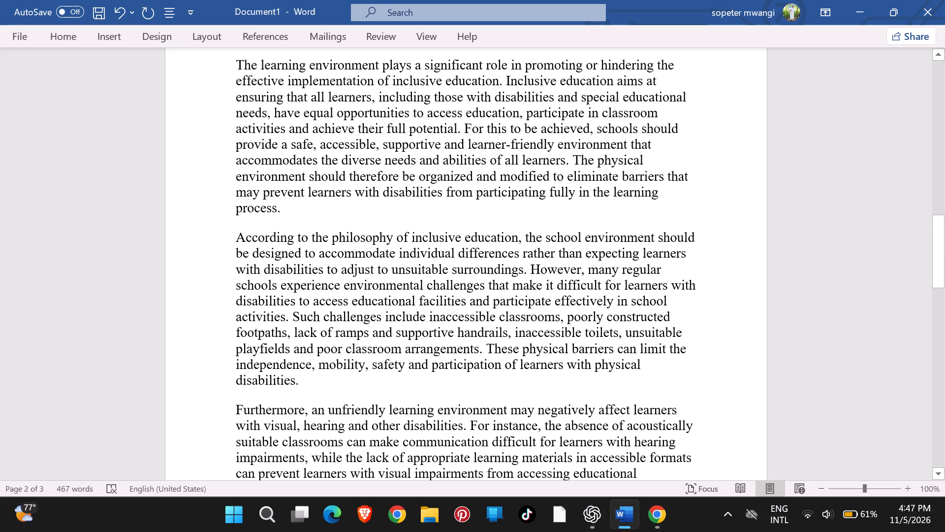
scroll(505, 178, down, 1)
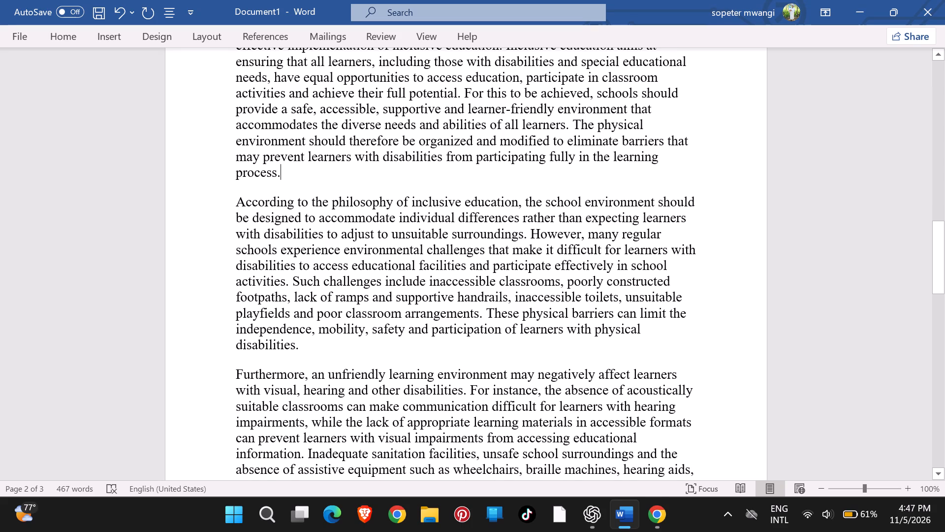
scroll(260, 186, down, 1)
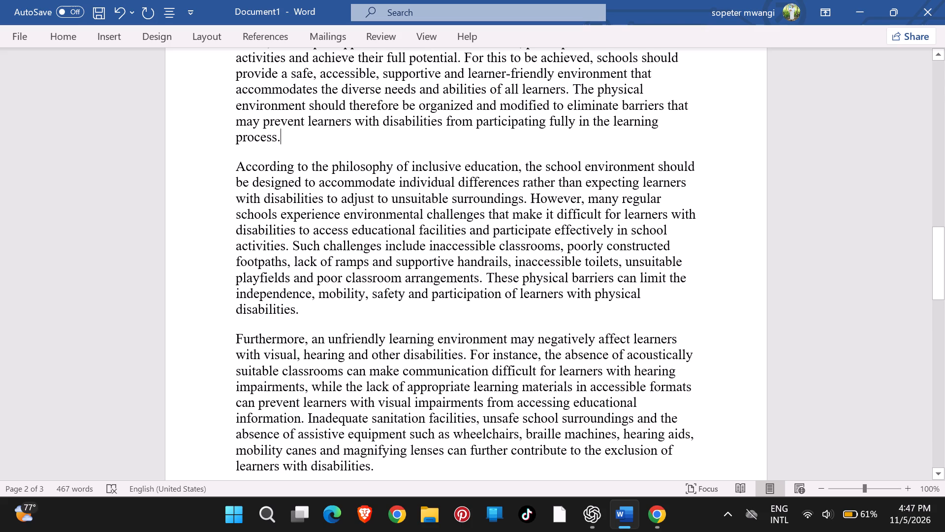
scroll(494, 170, down, 1)
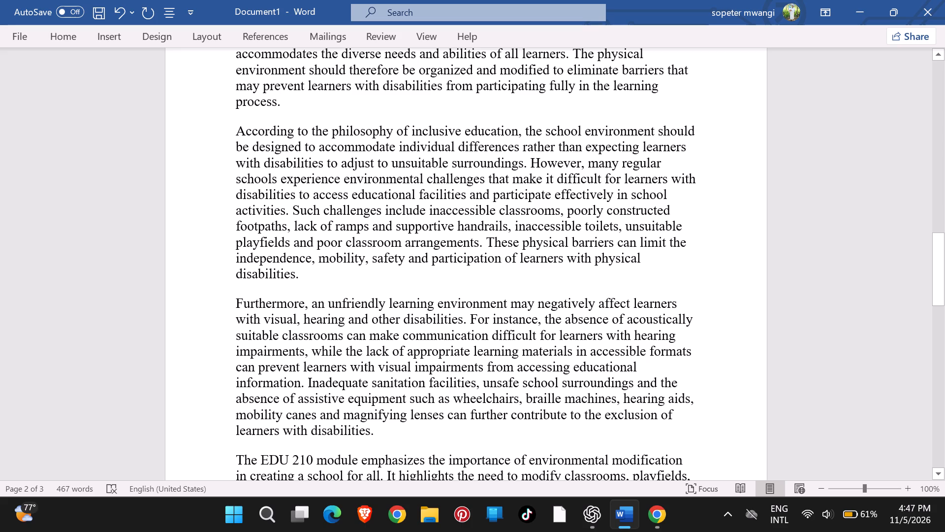
scroll(448, 187, down, 1)
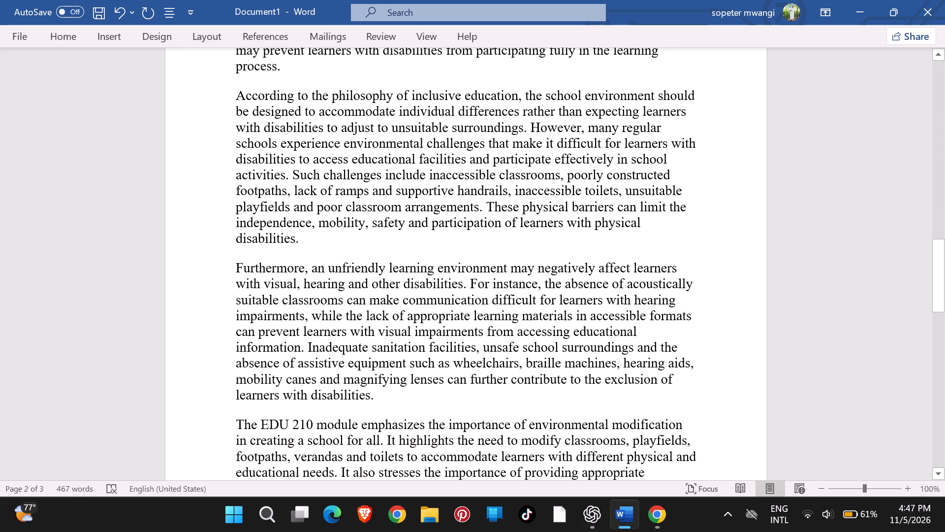
scroll(449, 188, down, 1)
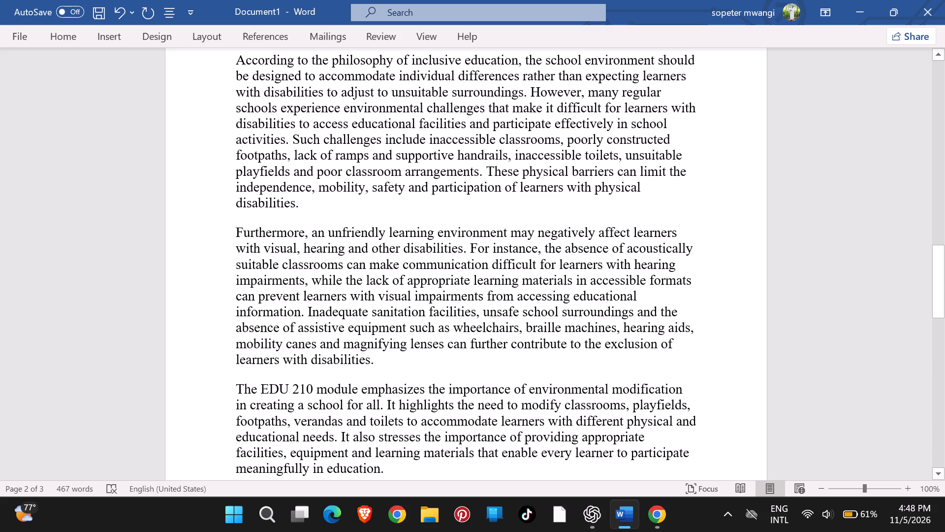
scroll(423, 195, down, 1)
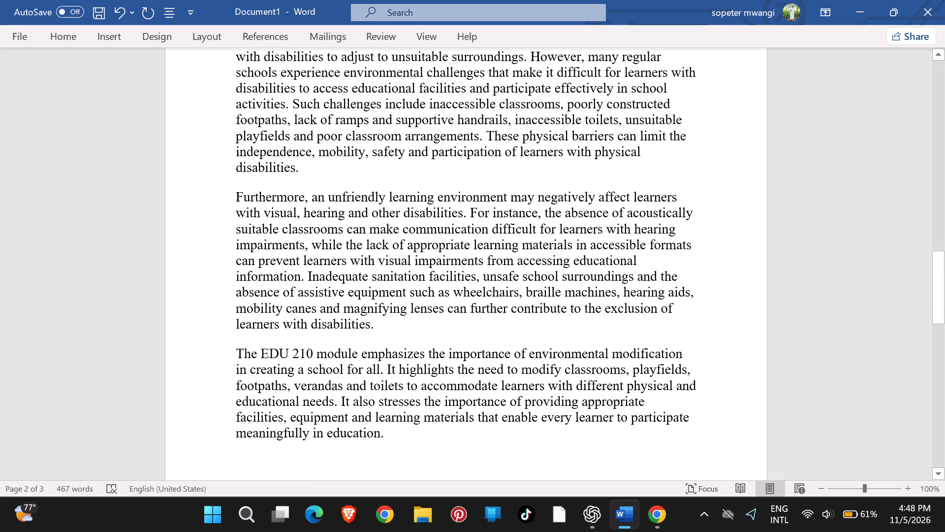
scroll(423, 195, down, 1)
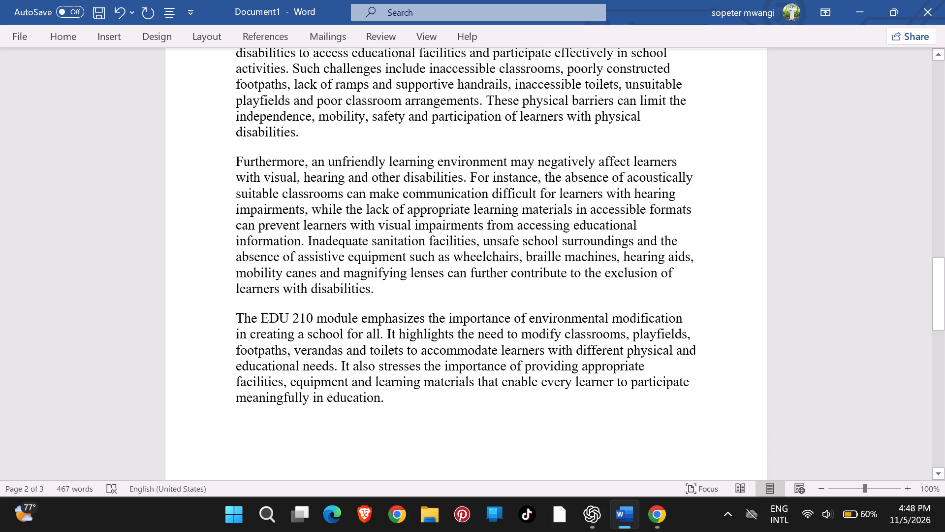
scroll(334, 294, down, 1)
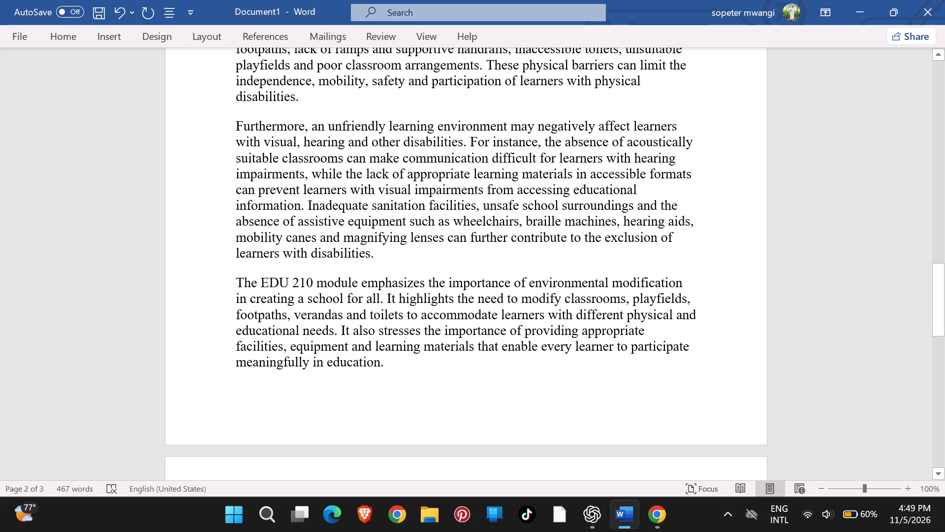
scroll(502, 351, down, 1)
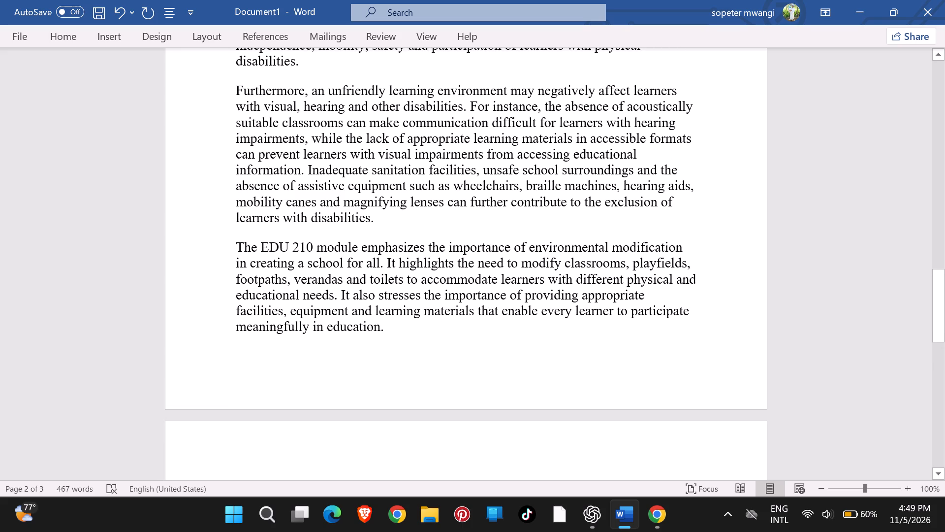
In the last introduction paragraph, replace "It also" before "stresses the importance" with "There is need to".
click(375, 296)
key(BackSpace)
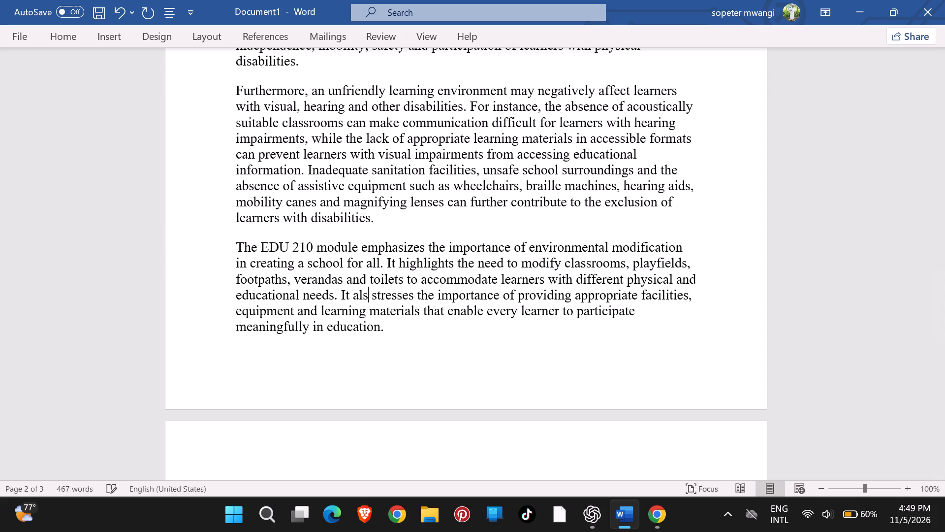
key(BackSpace)
key(BackSpace)
key(BackSpace)
key(BackSpace)
key(BackSpace)
key(BackSpace)
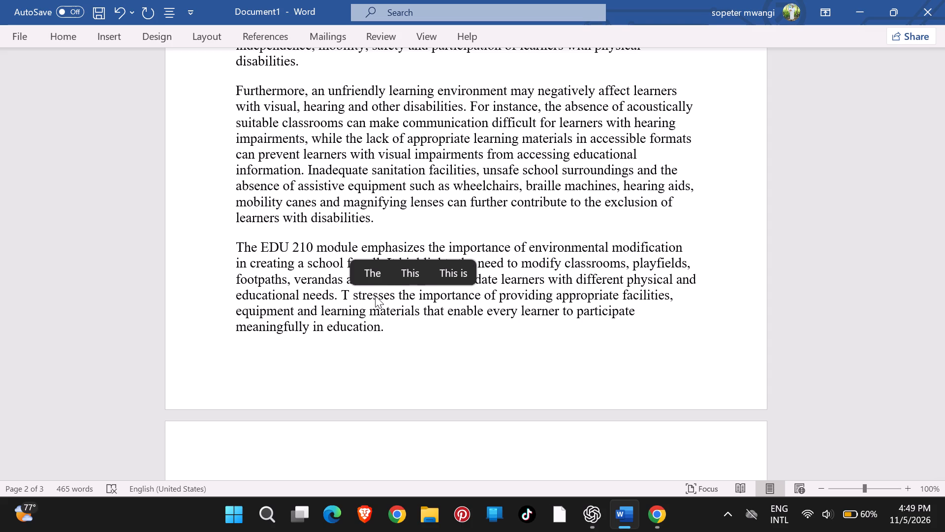
text(he)
text(re)
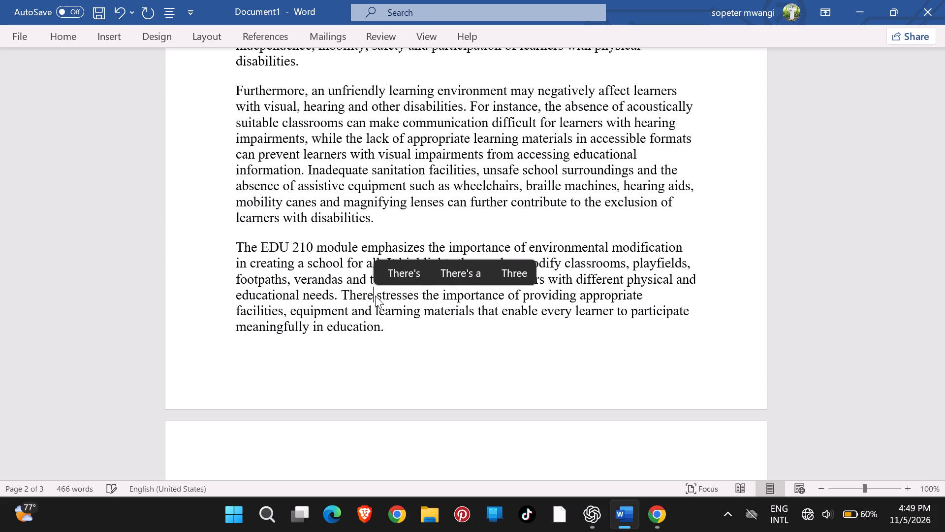
key(space)
text(is)
key(space)
text(need)
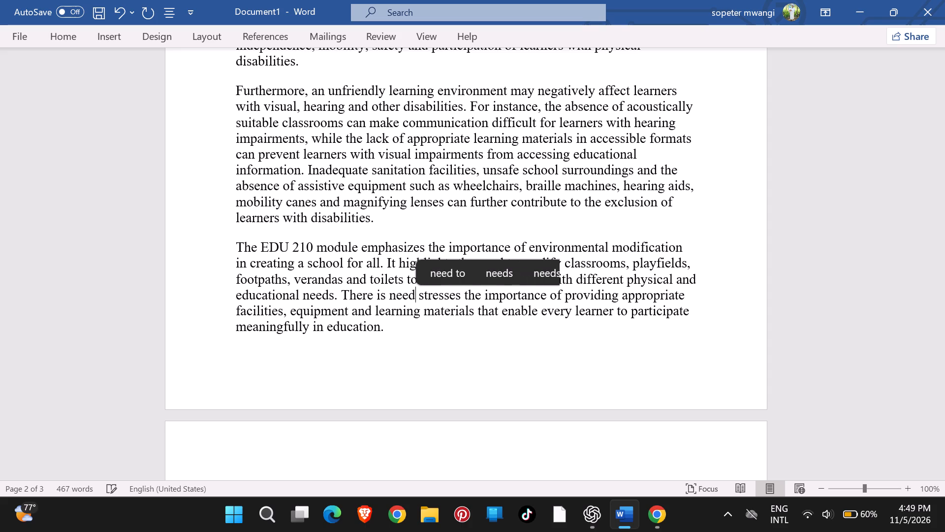
key(space)
text(to)
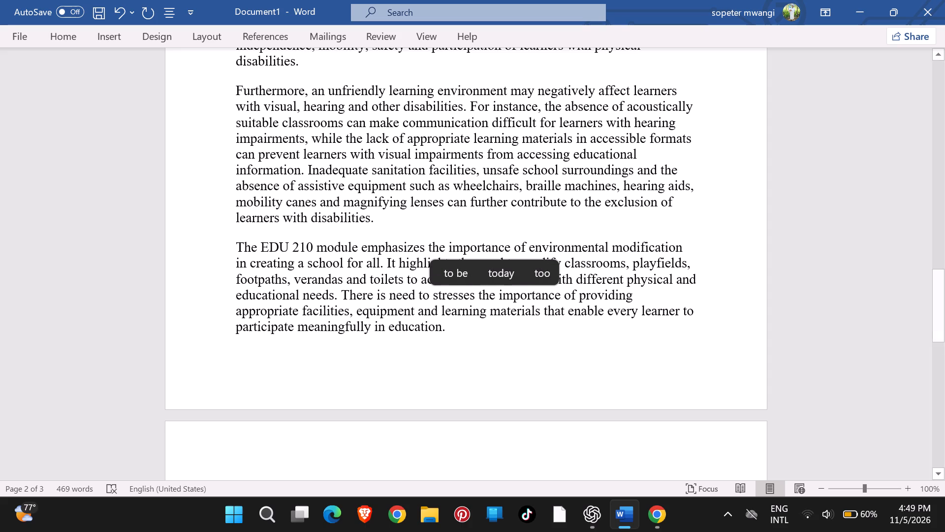
Change "stresses" to "stress on" in the same sentence of the EDU 210 module paragraph.
click(476, 294)
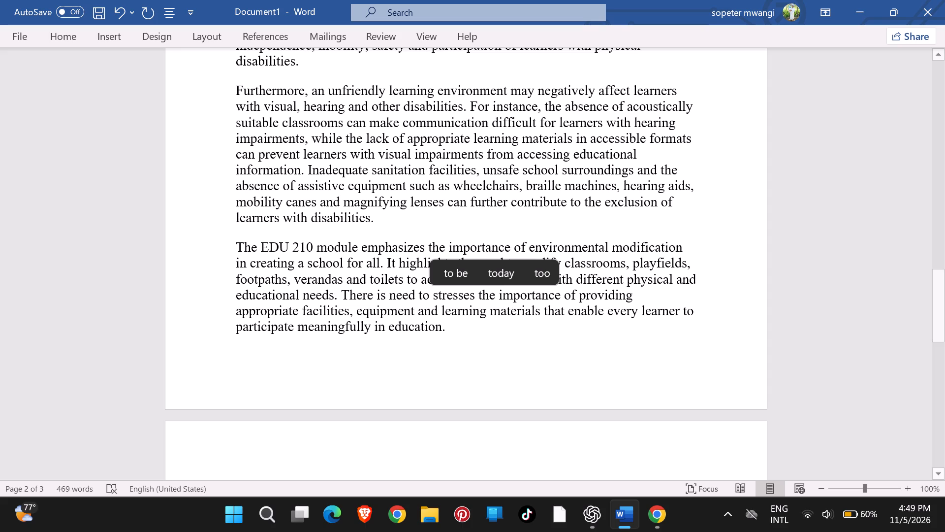
click(482, 309)
click(476, 294)
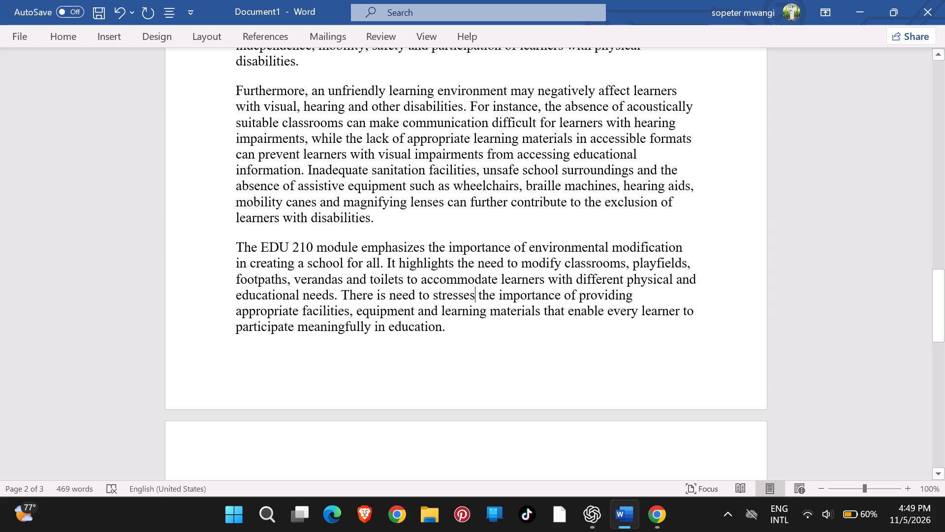
key(BackSpace)
key(BackSpace)
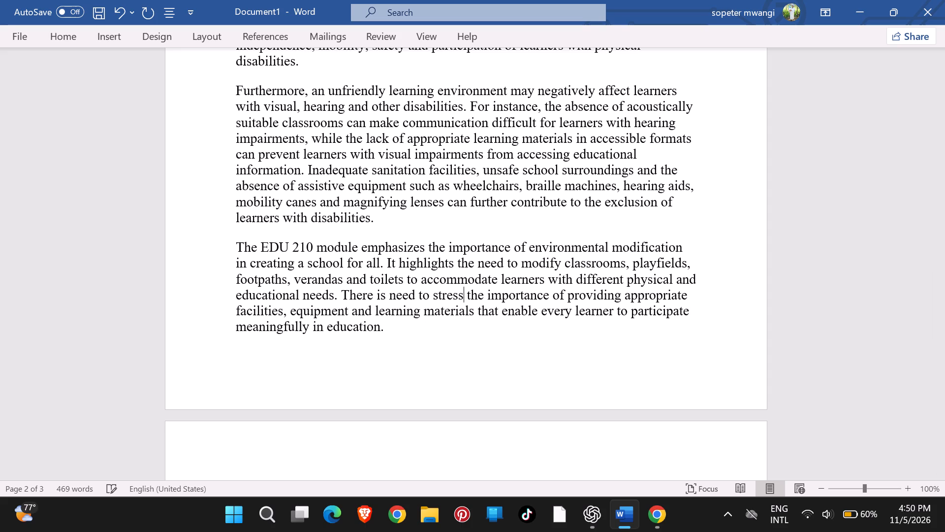
key(space)
text(on)
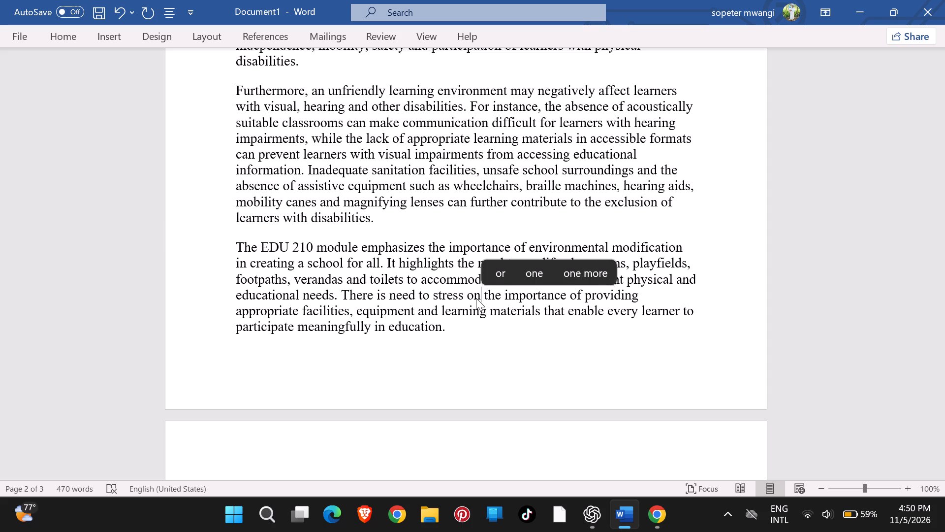
Delete "Furthermore," from the start of the third introduction paragraph and begin the sentence with a capitalised "An".
scroll(376, 307, up, 1)
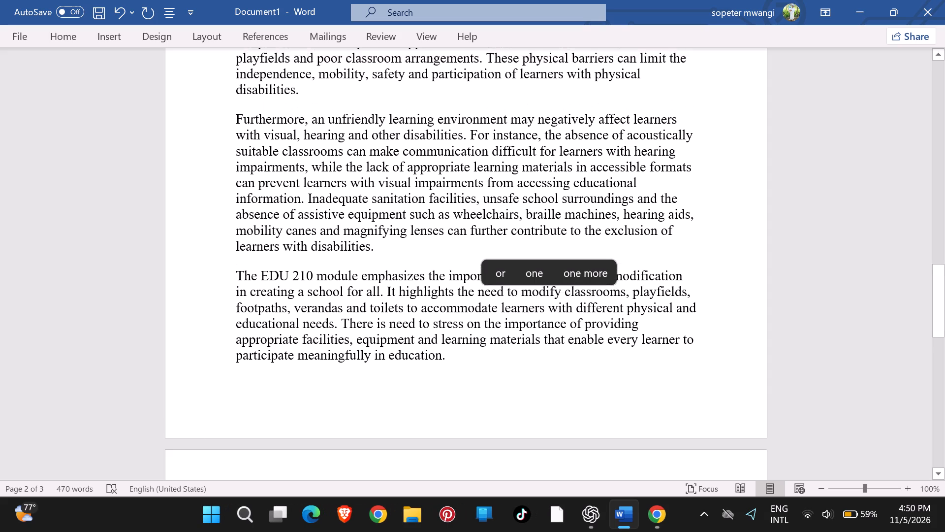
scroll(376, 307, up, 1)
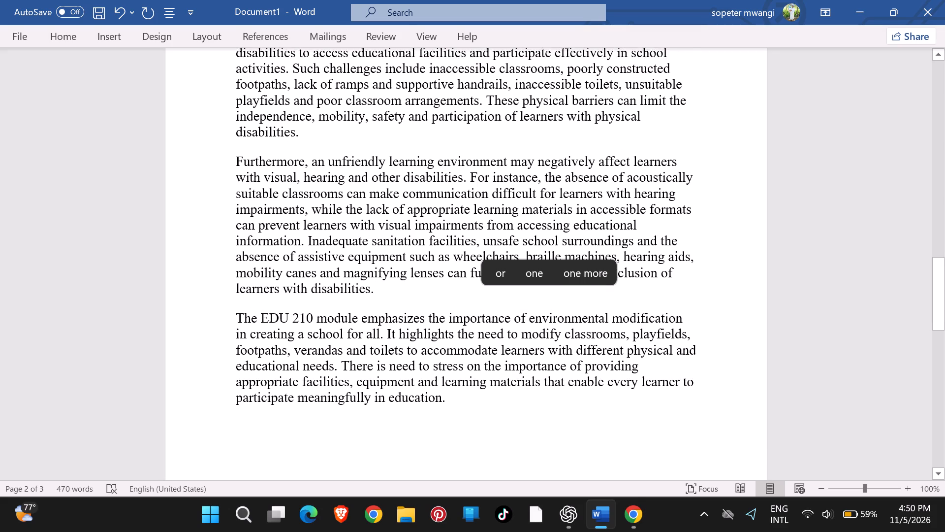
scroll(325, 188, up, 1)
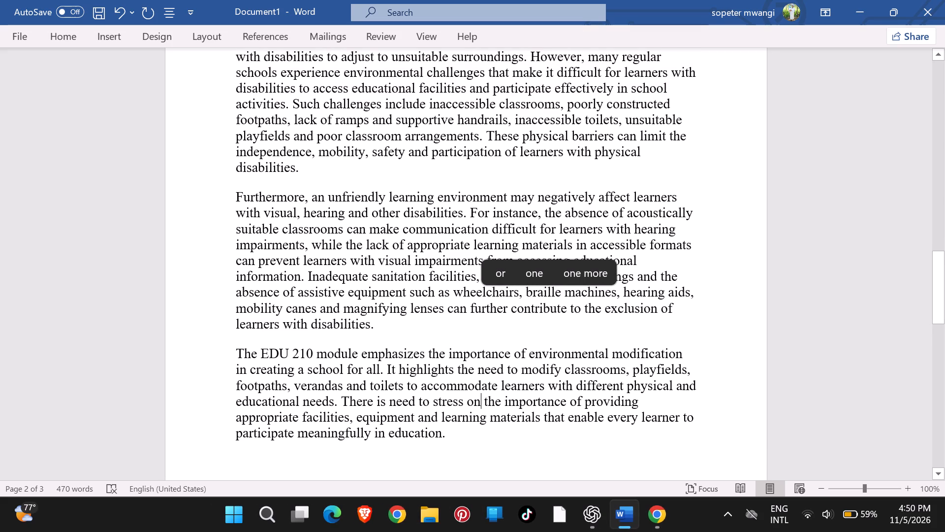
click(312, 196)
key(BackSpace)
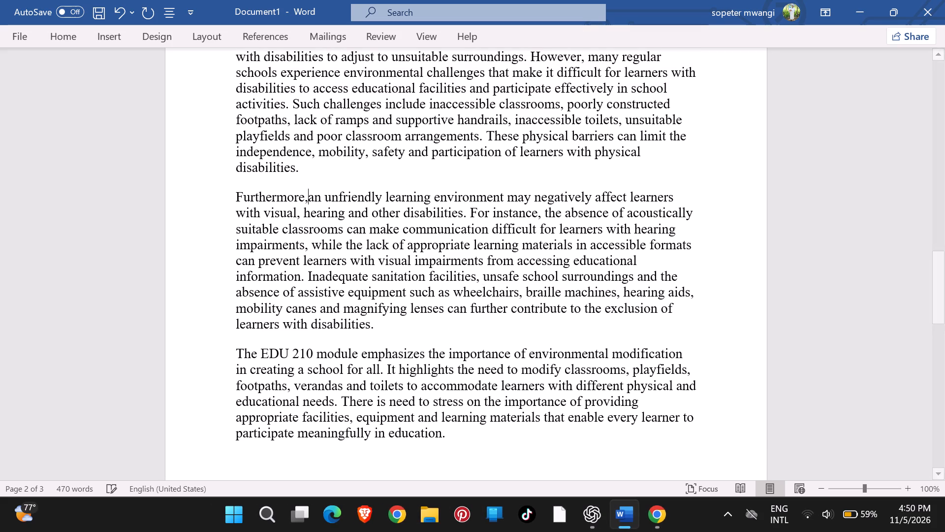
key(BackSpace)
key(BackSpace)
key(BackSpace)
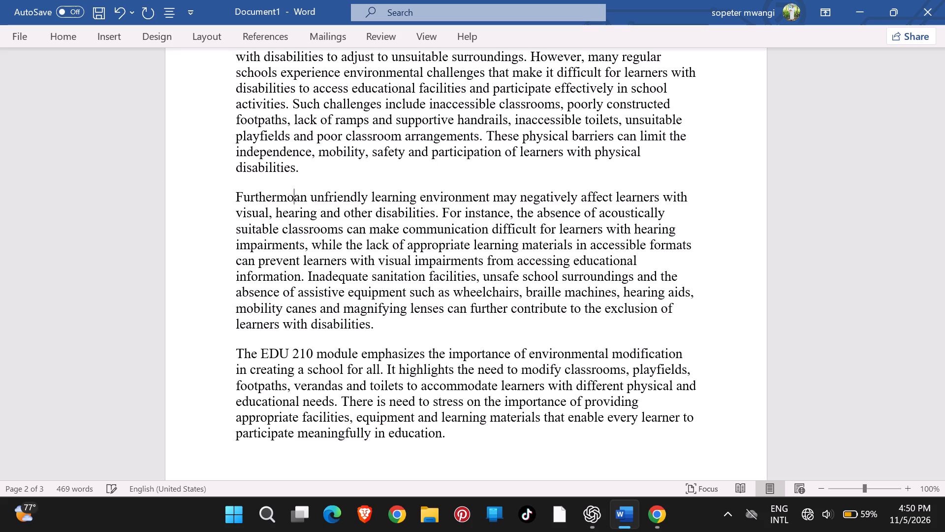
key(BackSpace)
key(BackSpace)
key(BackSpace)
key(BackSpace)
key(BackSpace)
key(BackSpace)
key(BackSpace)
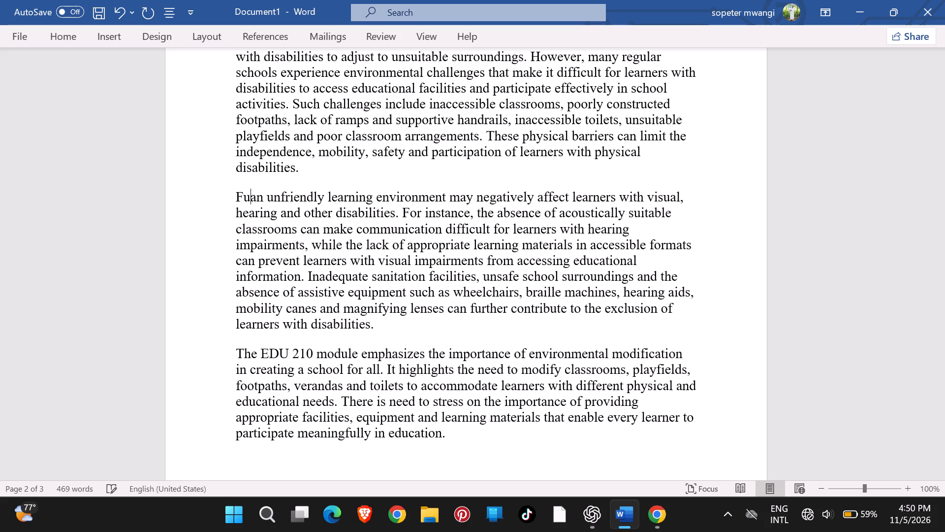
key(BackSpace)
key(BackSpace)
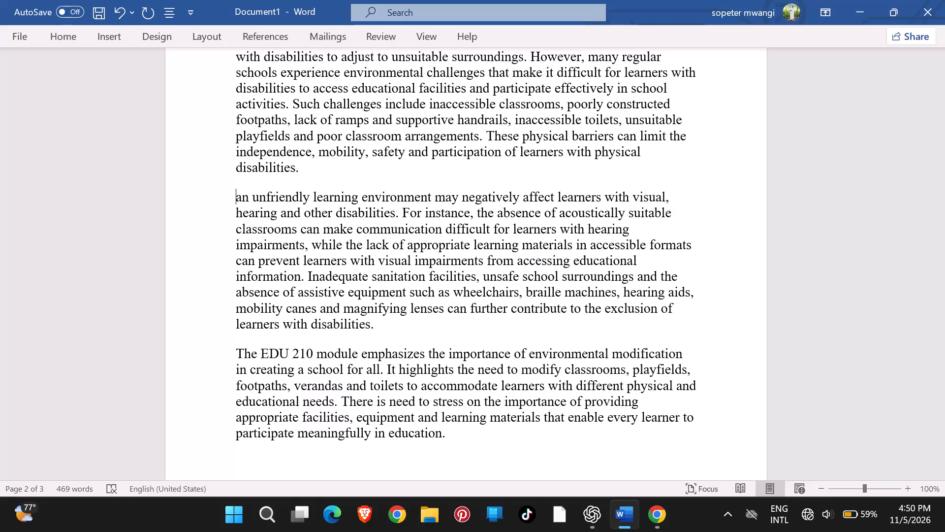
click(242, 198)
key(BackSpace)
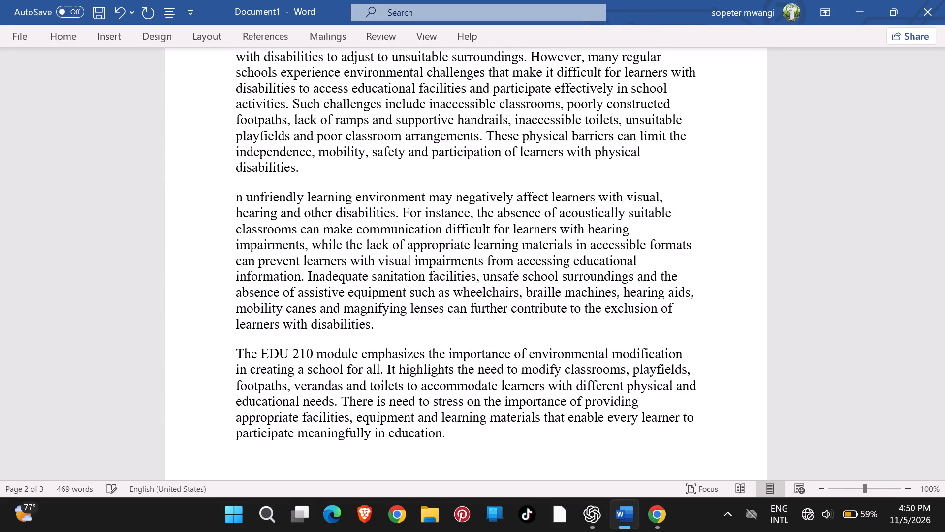
key(a)
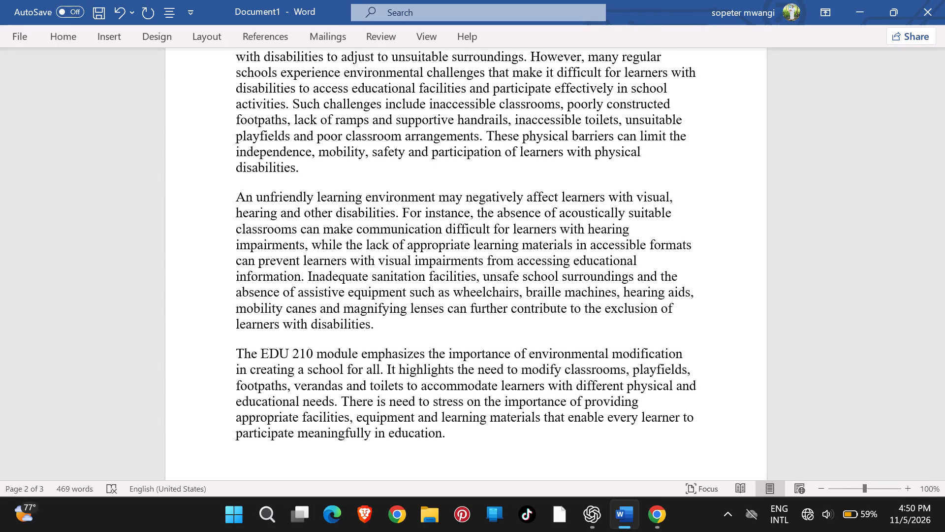
click(238, 196)
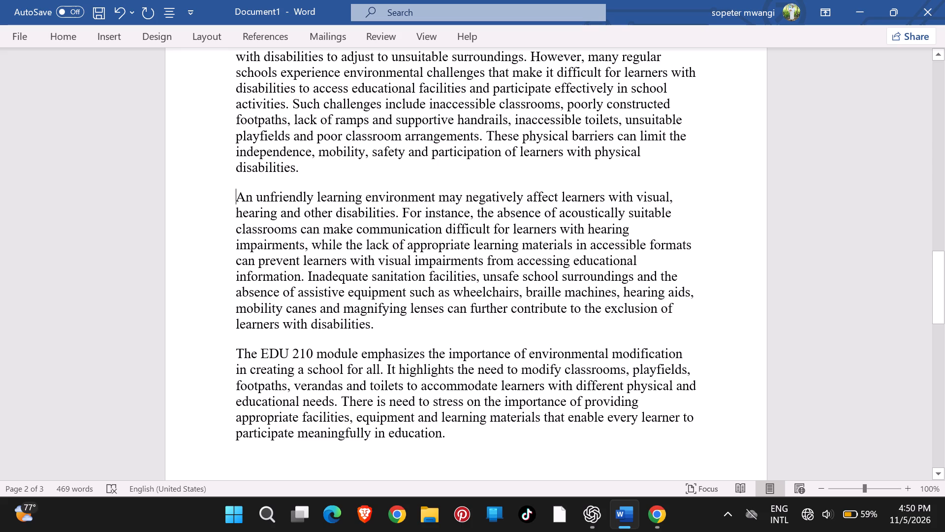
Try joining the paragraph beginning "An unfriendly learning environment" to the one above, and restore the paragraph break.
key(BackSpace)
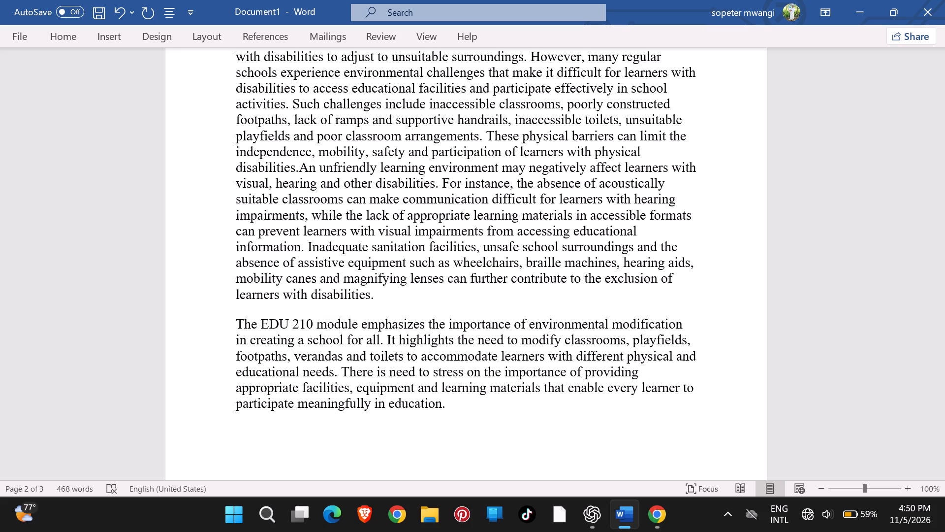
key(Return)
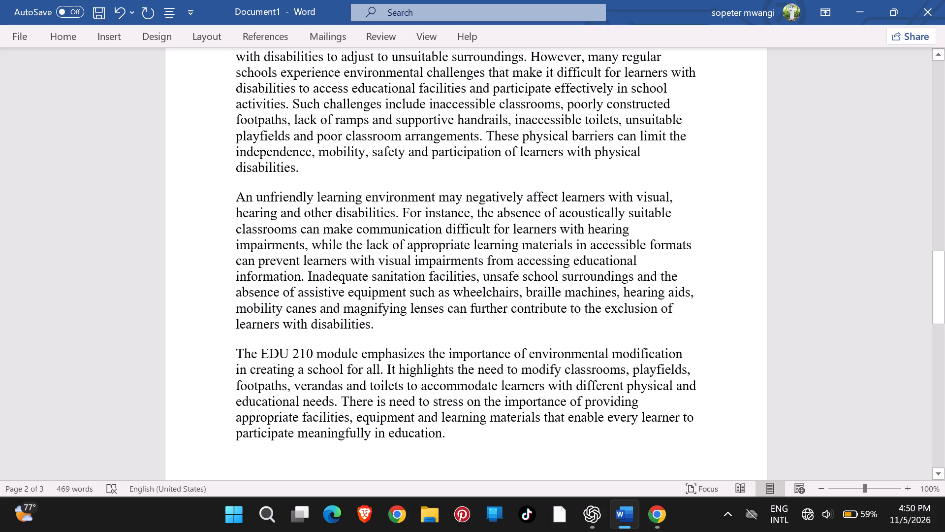
In the last introduction paragraph, replace the opening words "The EDU 210 module" with "There is need to".
click(361, 354)
key(BackSpace)
key(BackSpace)
key(BackSpace)
key(BackSpace)
key(BackSpace)
key(BackSpace)
key(BackSpace)
key(BackSpace)
key(BackSpace)
key(BackSpace)
key(BackSpace)
key(BackSpace)
key(BackSpace)
key(BackSpace)
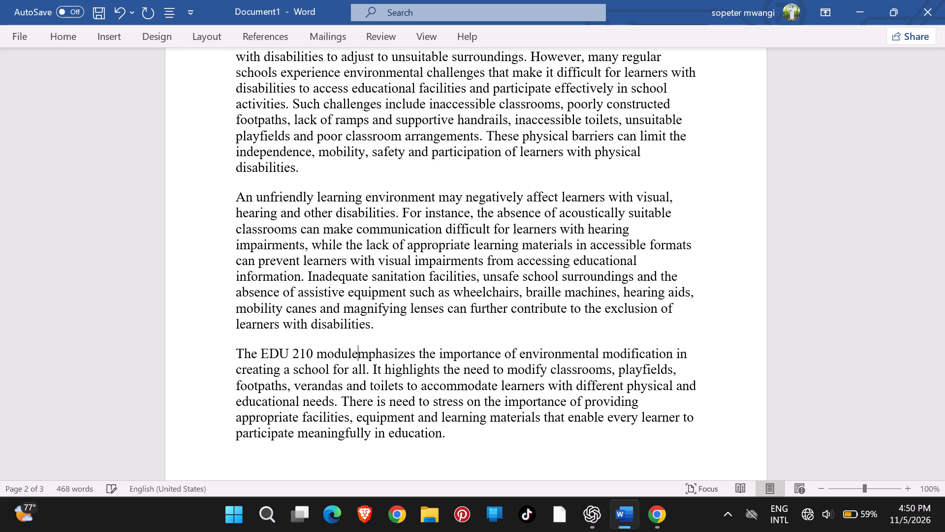
key(BackSpace)
key(BackSpace)
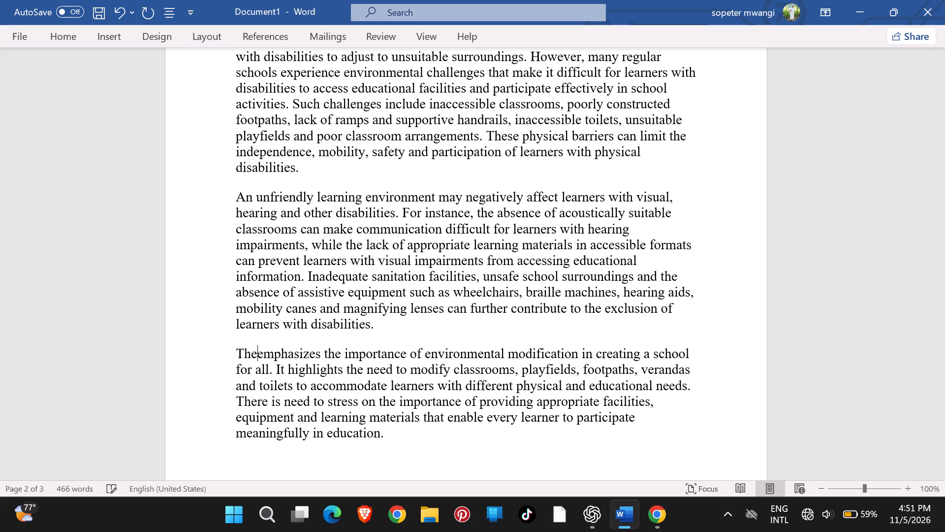
text(re is)
key(space)
text(need)
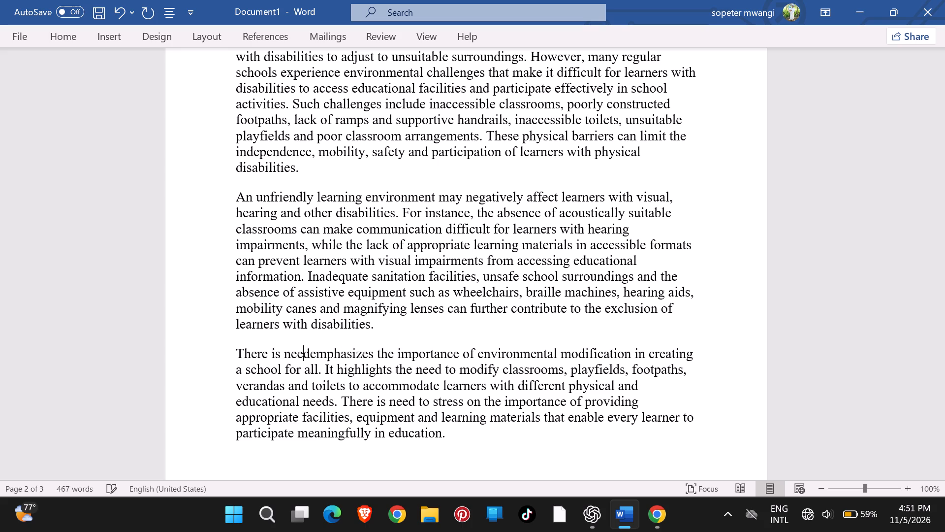
key(space)
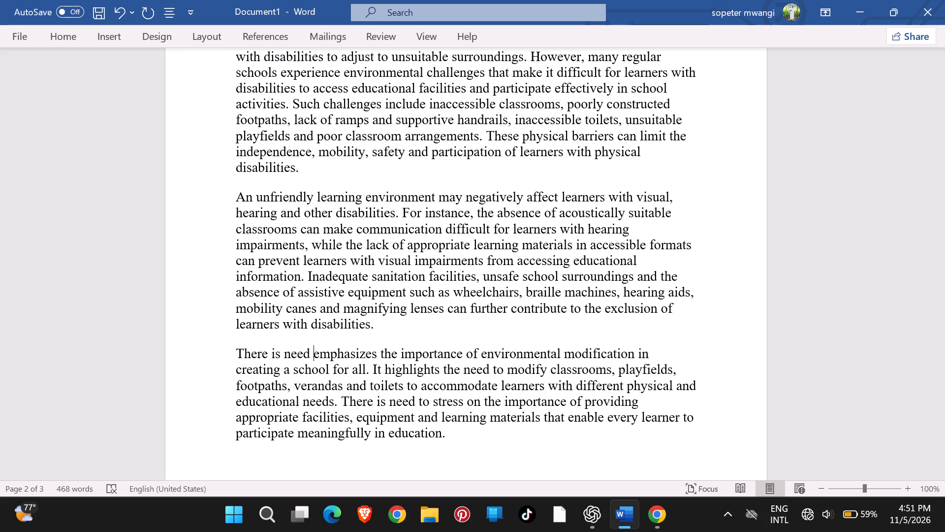
text(to)
key(space)
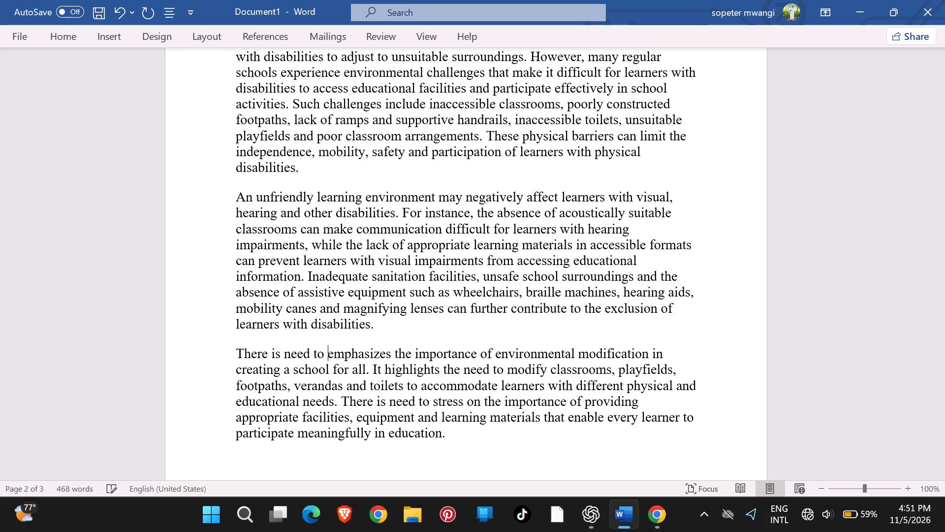
Change "emphasizes" to "emphasize on" in the first sentence of the last introduction paragraph.
click(392, 353)
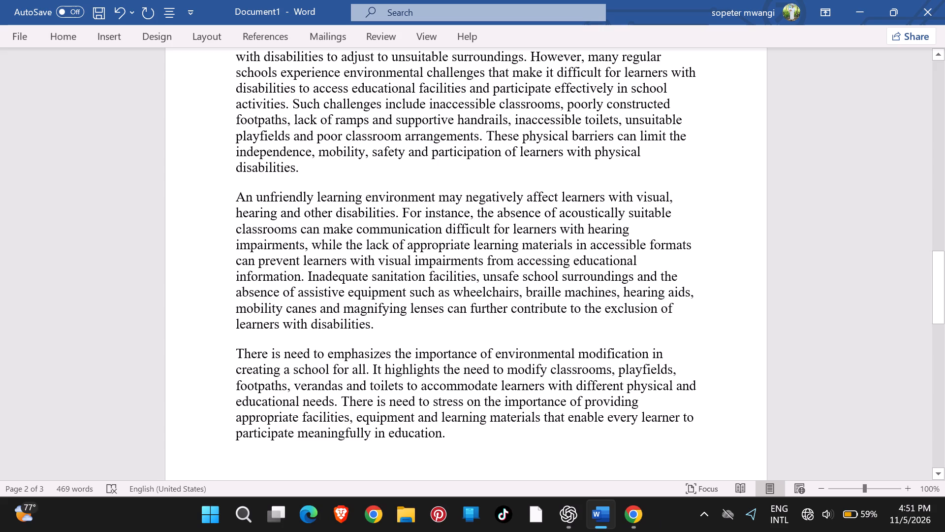
key(BackSpace)
key(space)
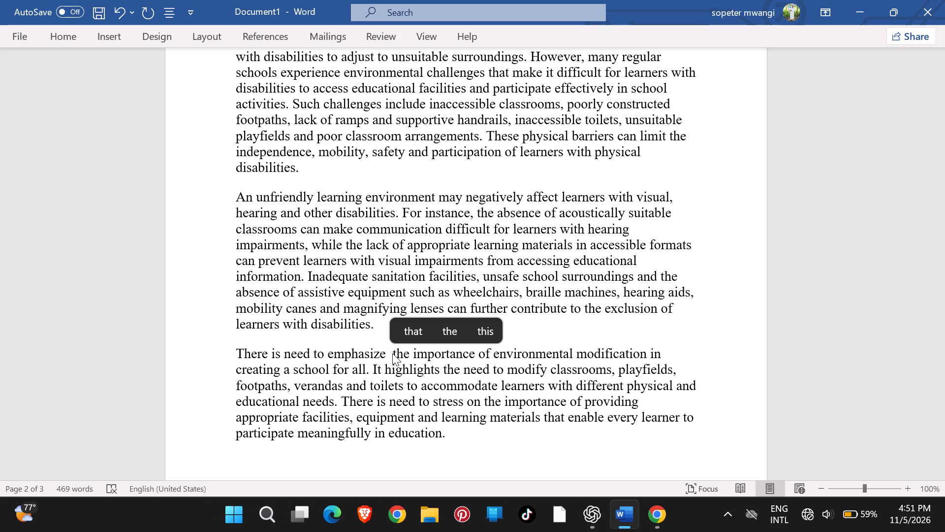
text(on)
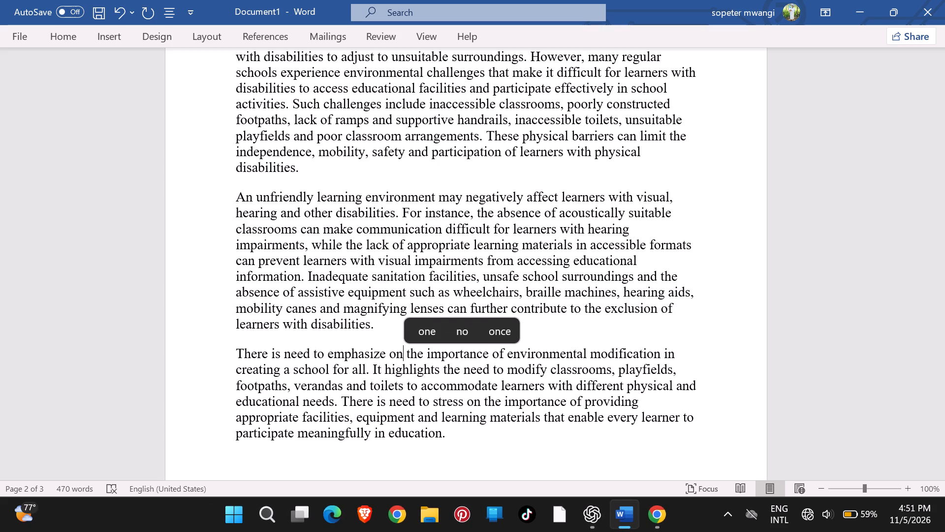
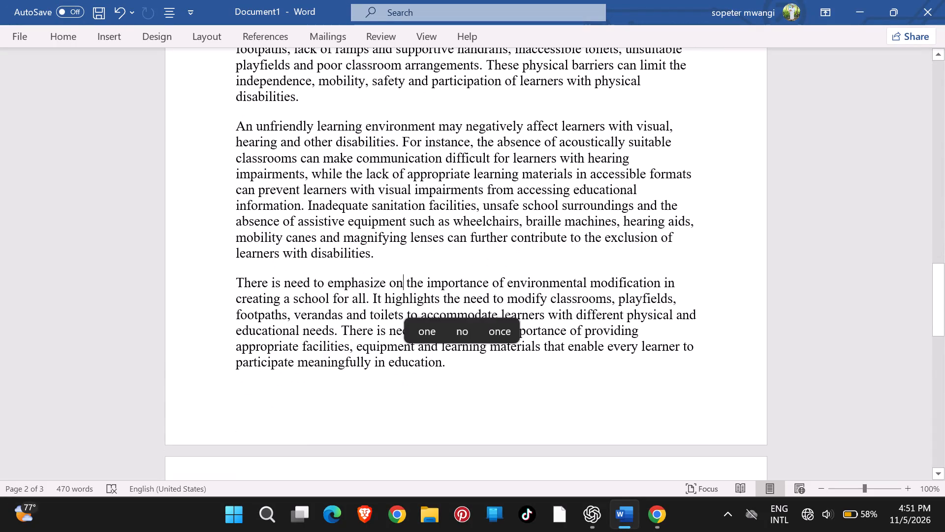
Reread the introduction from its heading through the paragraph on environmental modification to check the reworded text.
scroll(337, 176, up, 13)
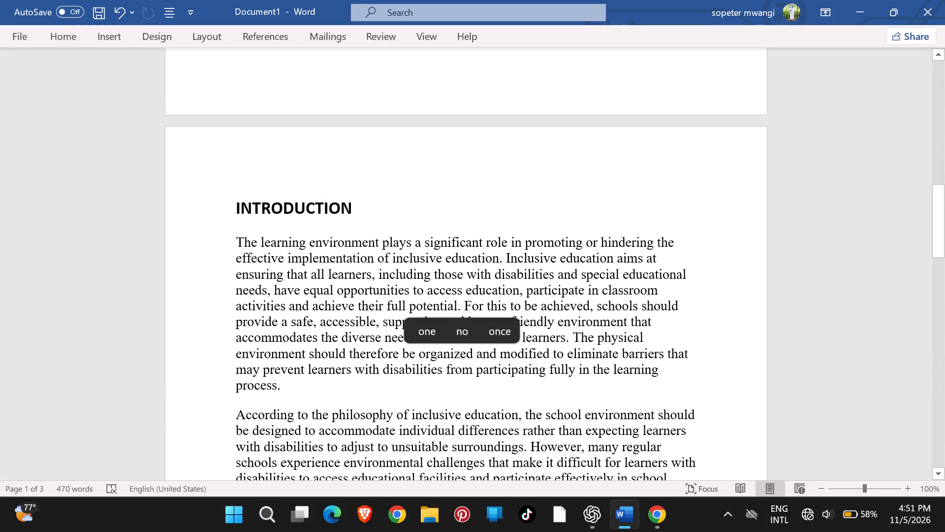
scroll(337, 176, up, 2)
scroll(337, 176, down, 7)
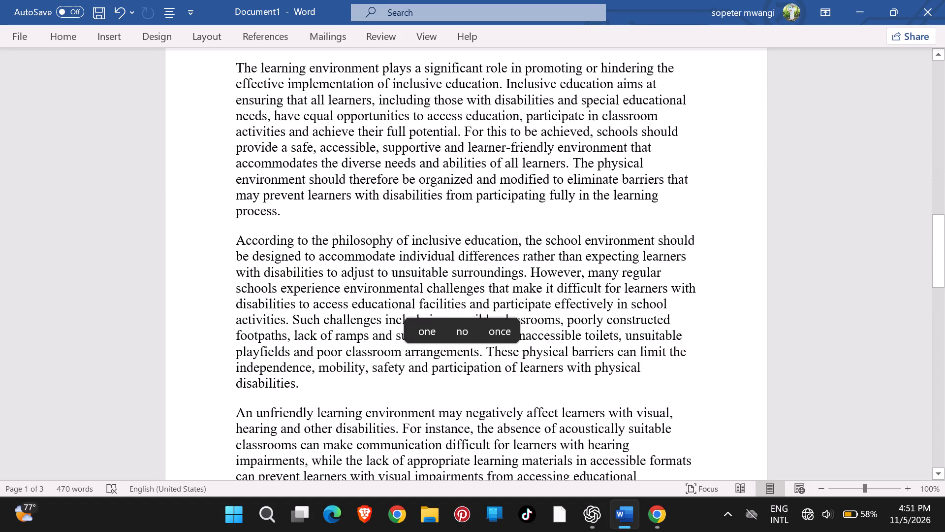
scroll(338, 180, up, 1)
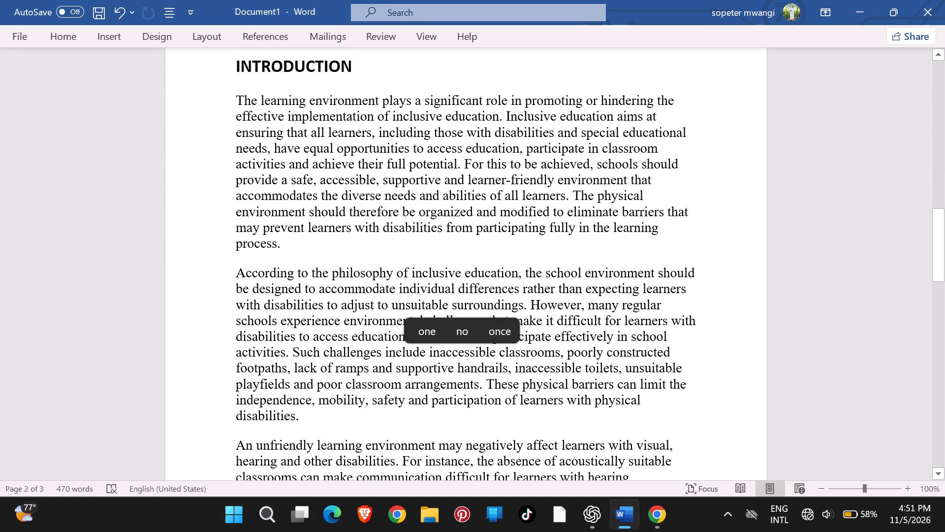
scroll(338, 180, down, 5)
scroll(347, 271, down, 4)
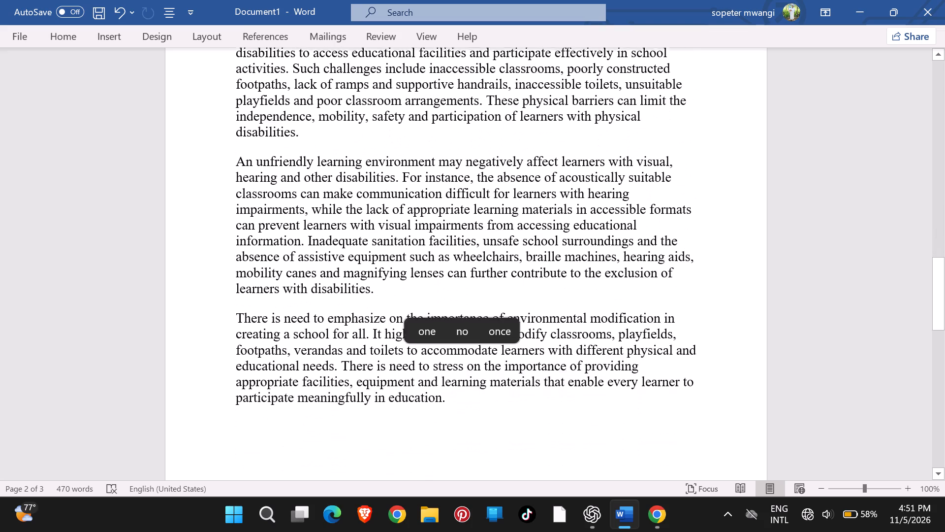
scroll(347, 275, down, 1)
Insert an empty paragraph after the introduction paragraph ending "participate meaningfully in education.".
click(428, 376)
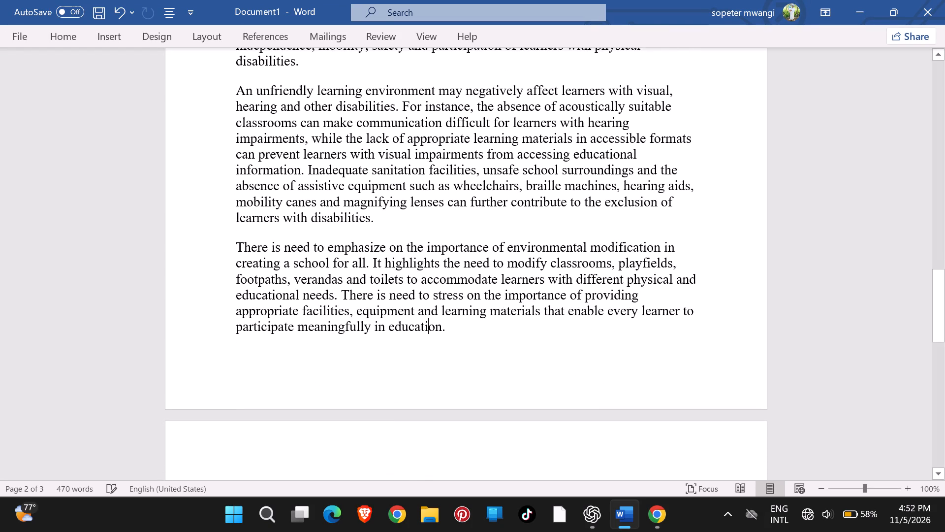
click(447, 331)
key(Return)
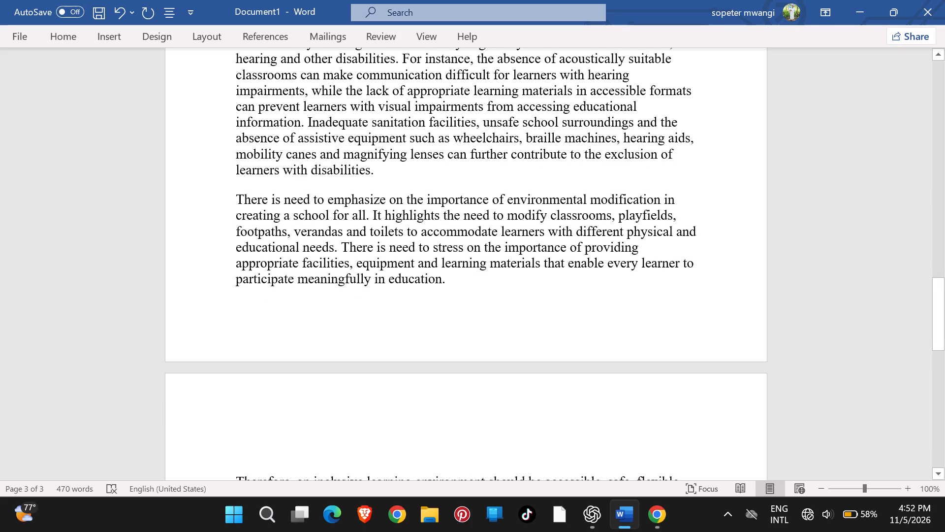
scroll(441, 325, down, 2)
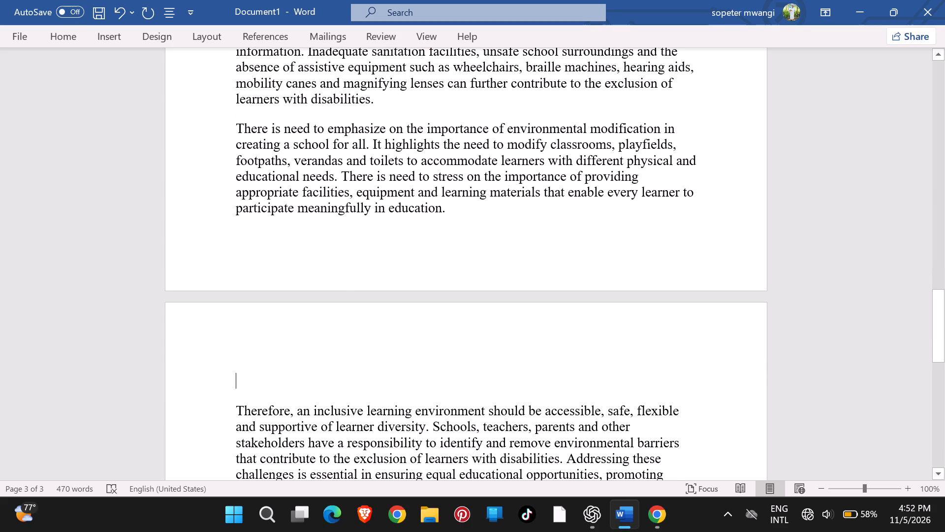
scroll(441, 234, down, 2)
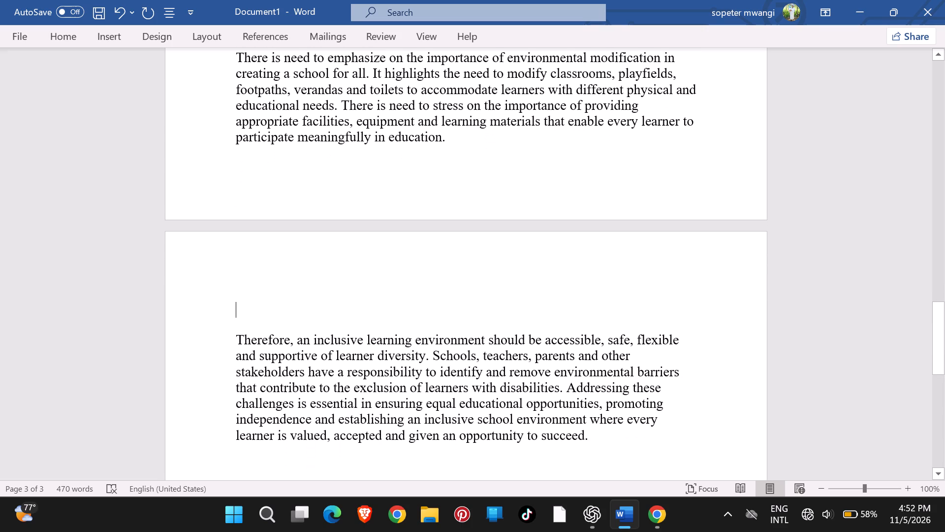
scroll(442, 237, down, 1)
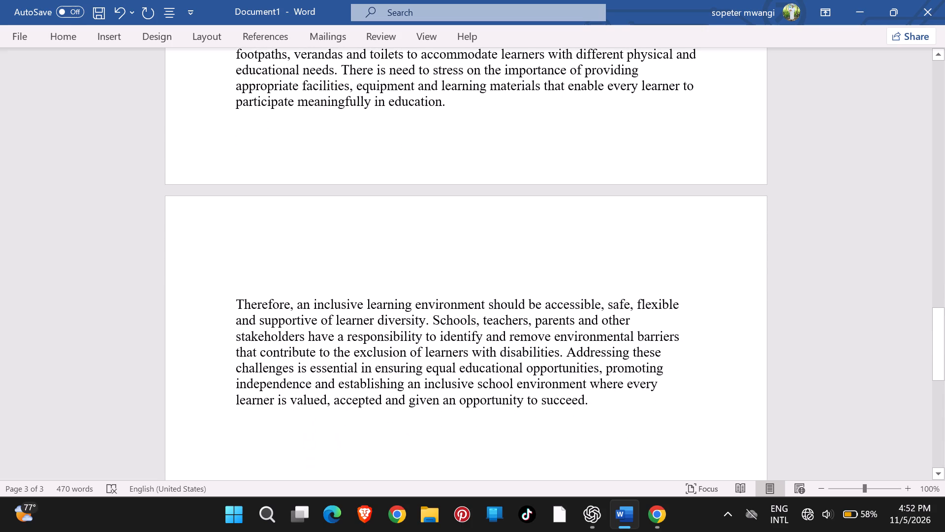
scroll(442, 237, down, 1)
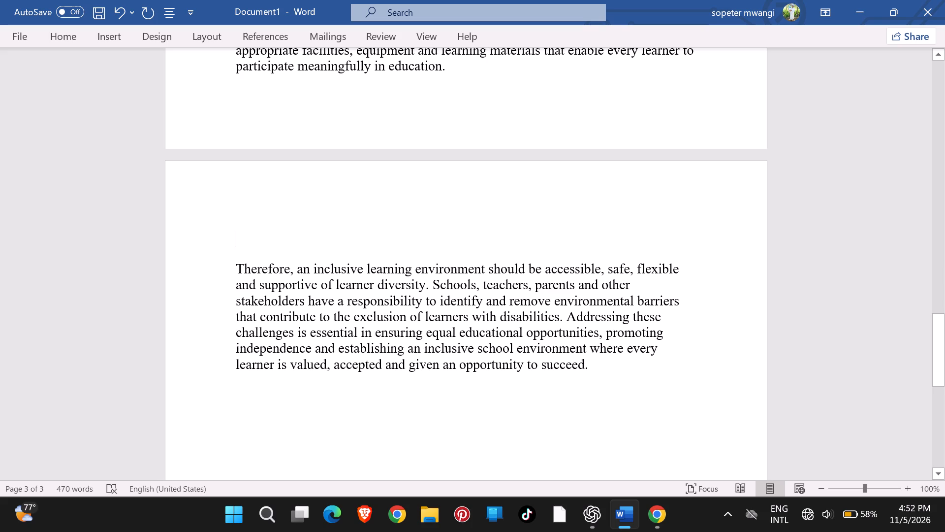